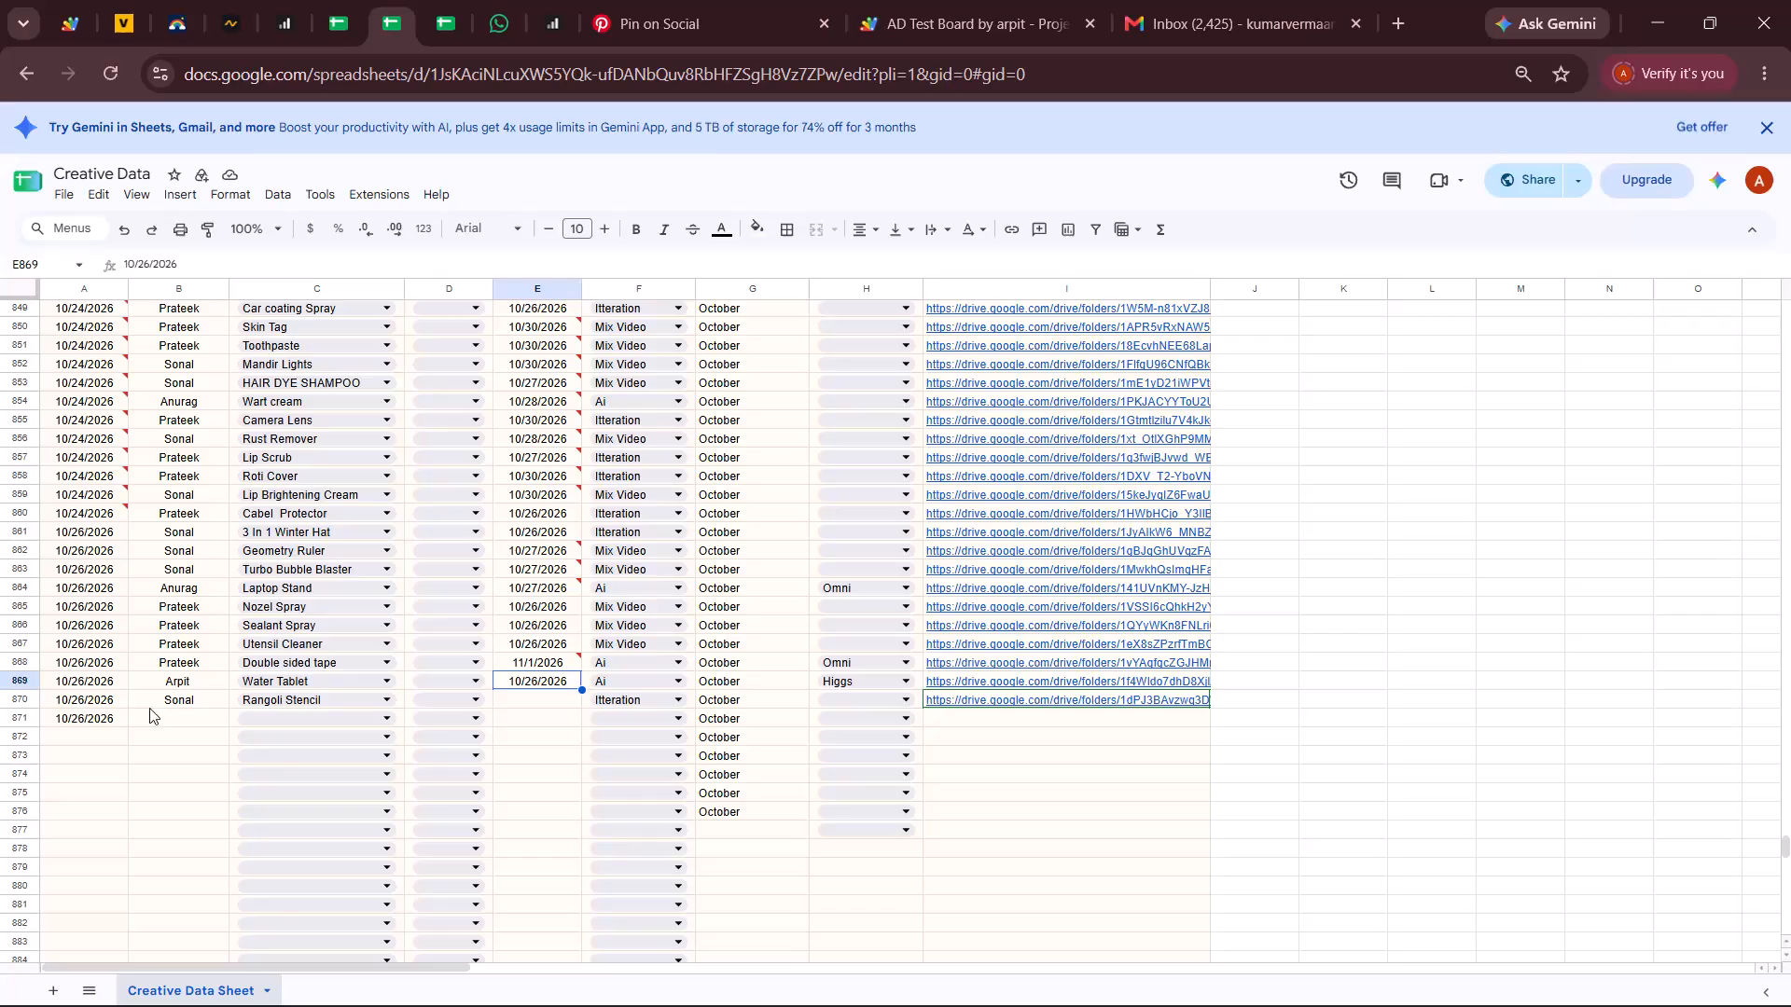
Copy the Drive folder link of the Rangoli Stencil entry in row 870 of the Creative Data sheet.
left_click(26, 700)
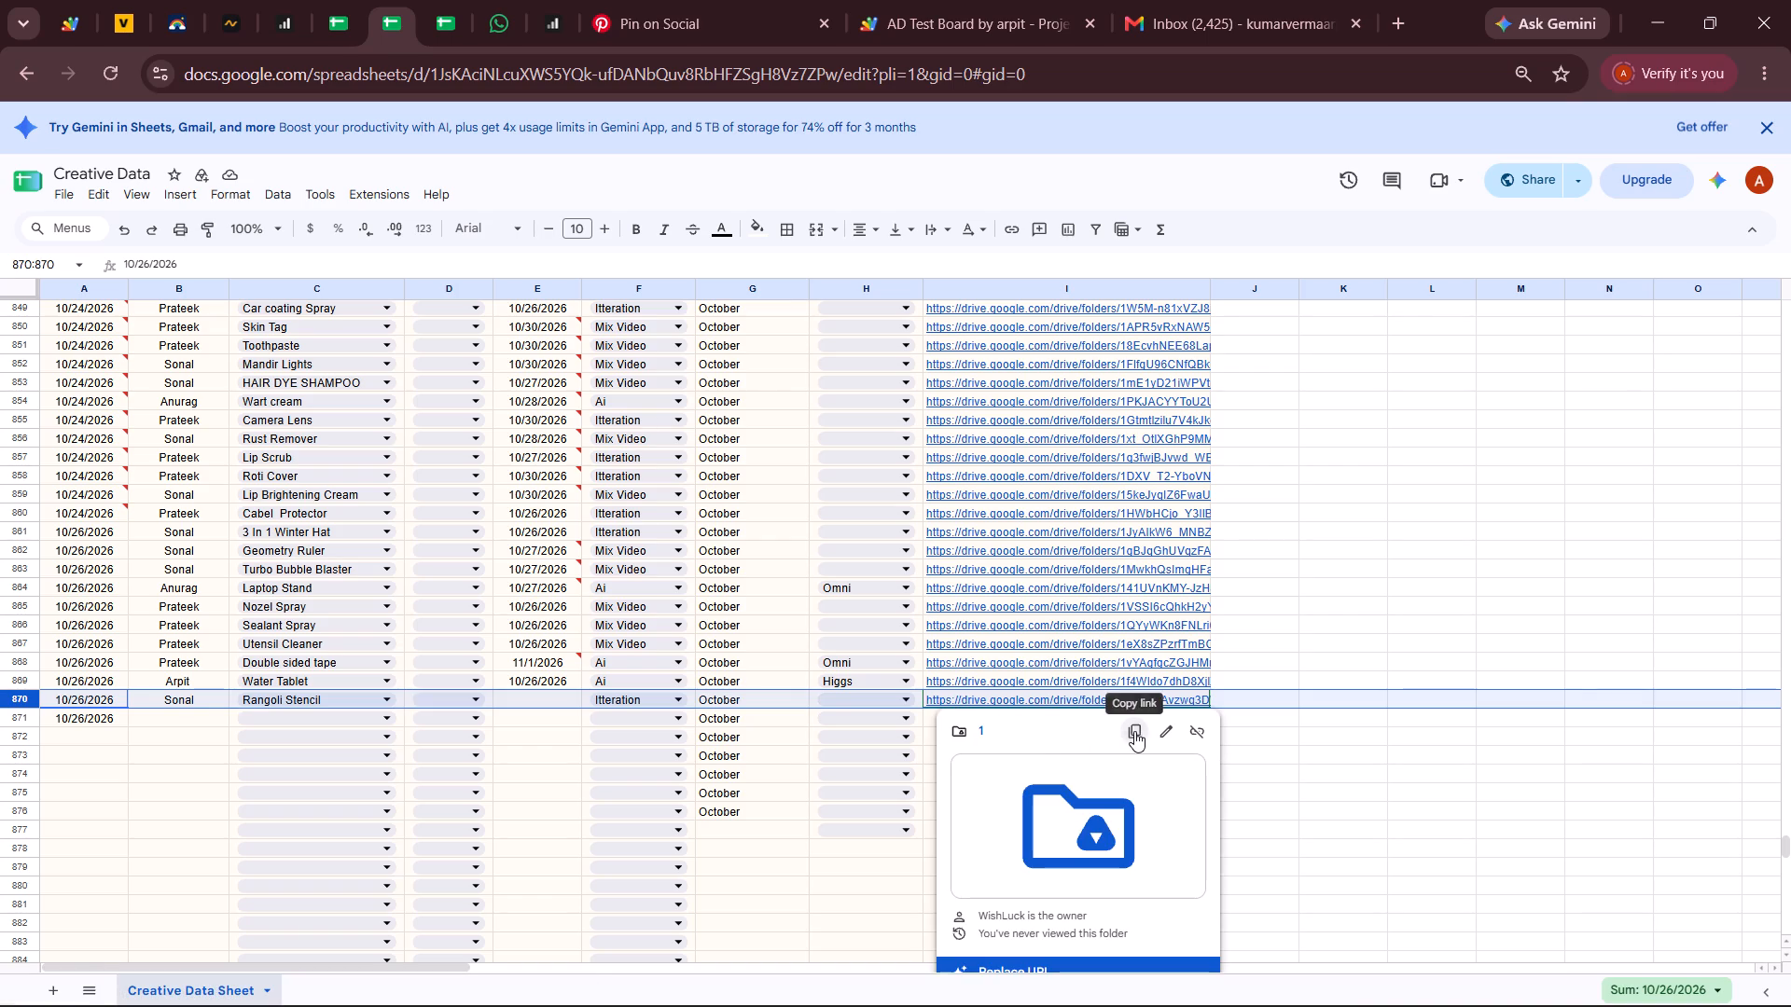
left_click(1134, 731)
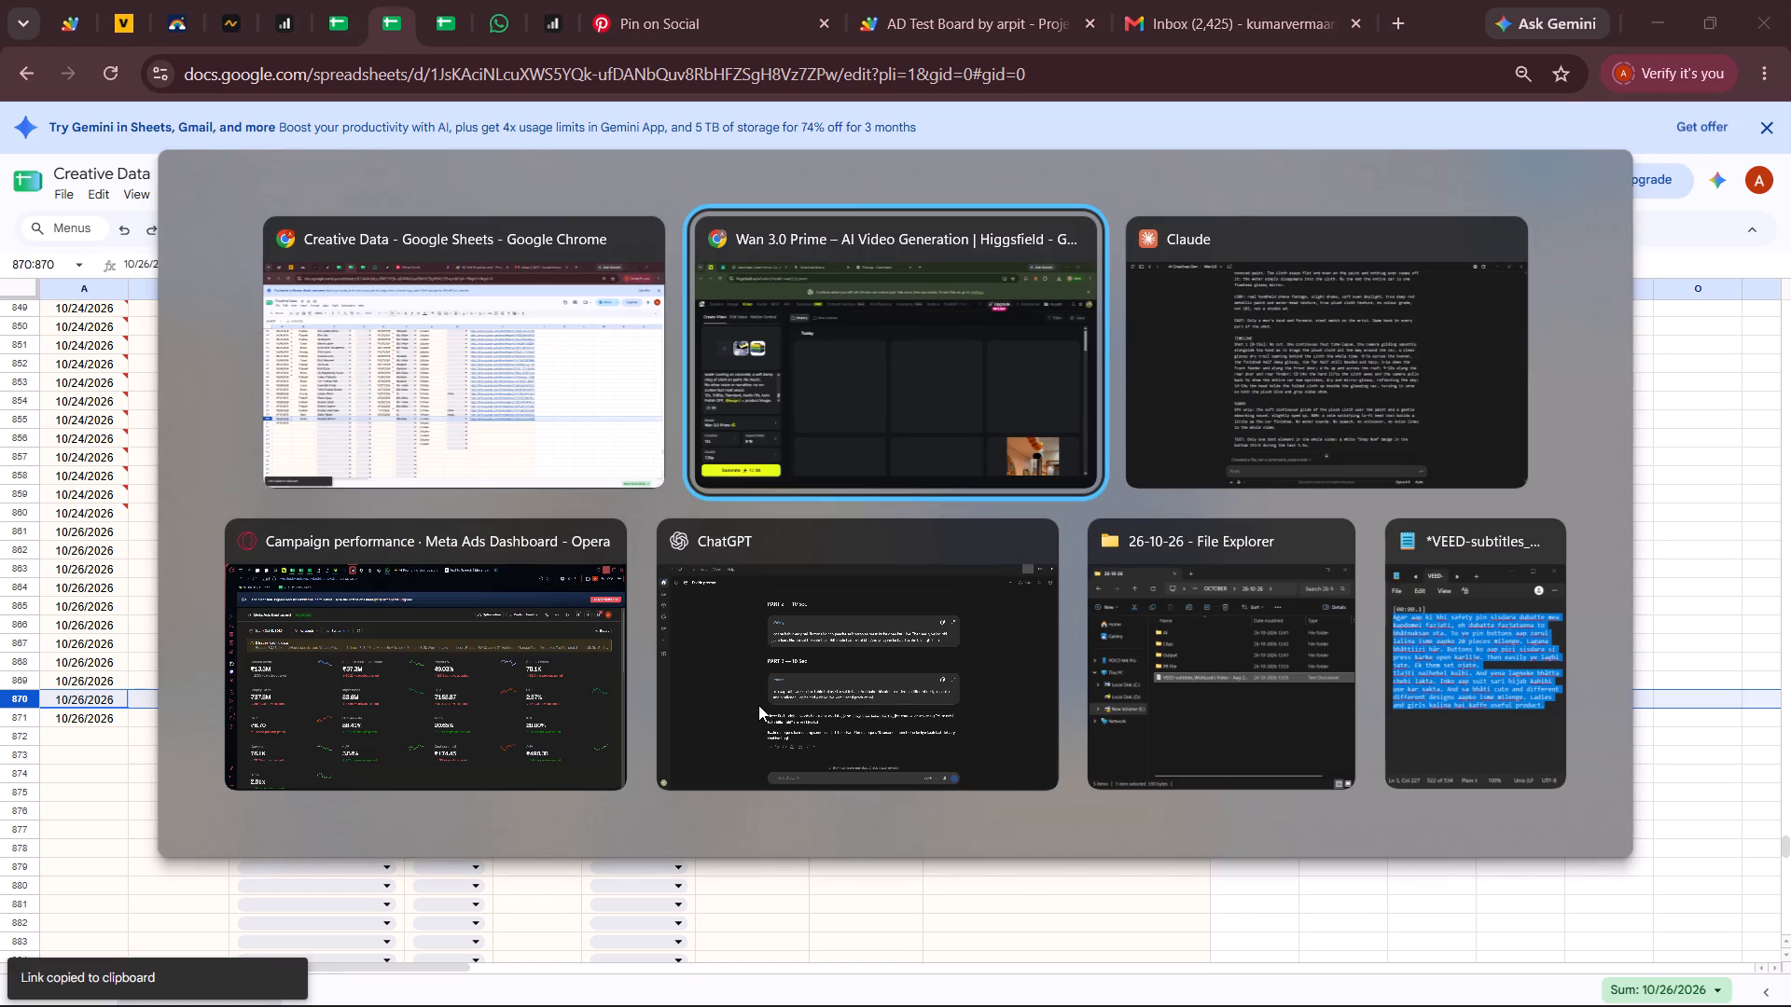
In the August Plan- Dropshipping spreadsheet, find "Rang" and paste the copied folder link into the Rangoli Stencils row under 27 October.
left_click(428, 6)
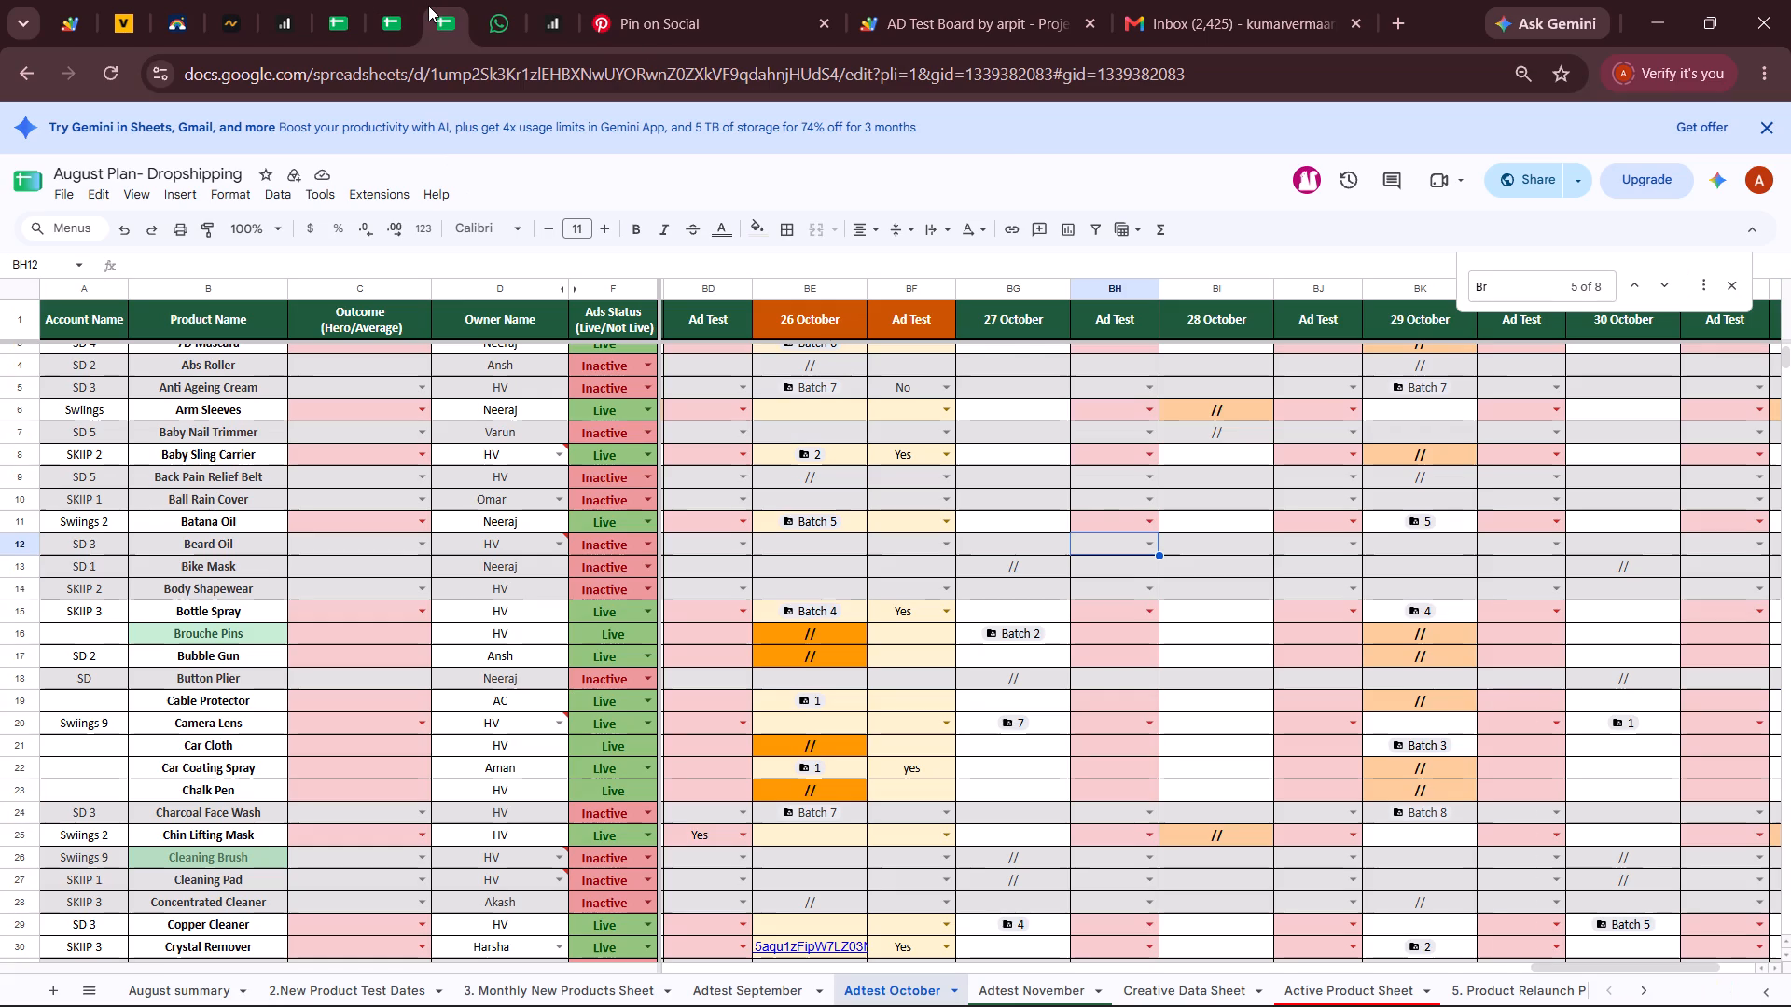
left_click_drag(1511, 280, 1452, 281)
key("BackSpace")
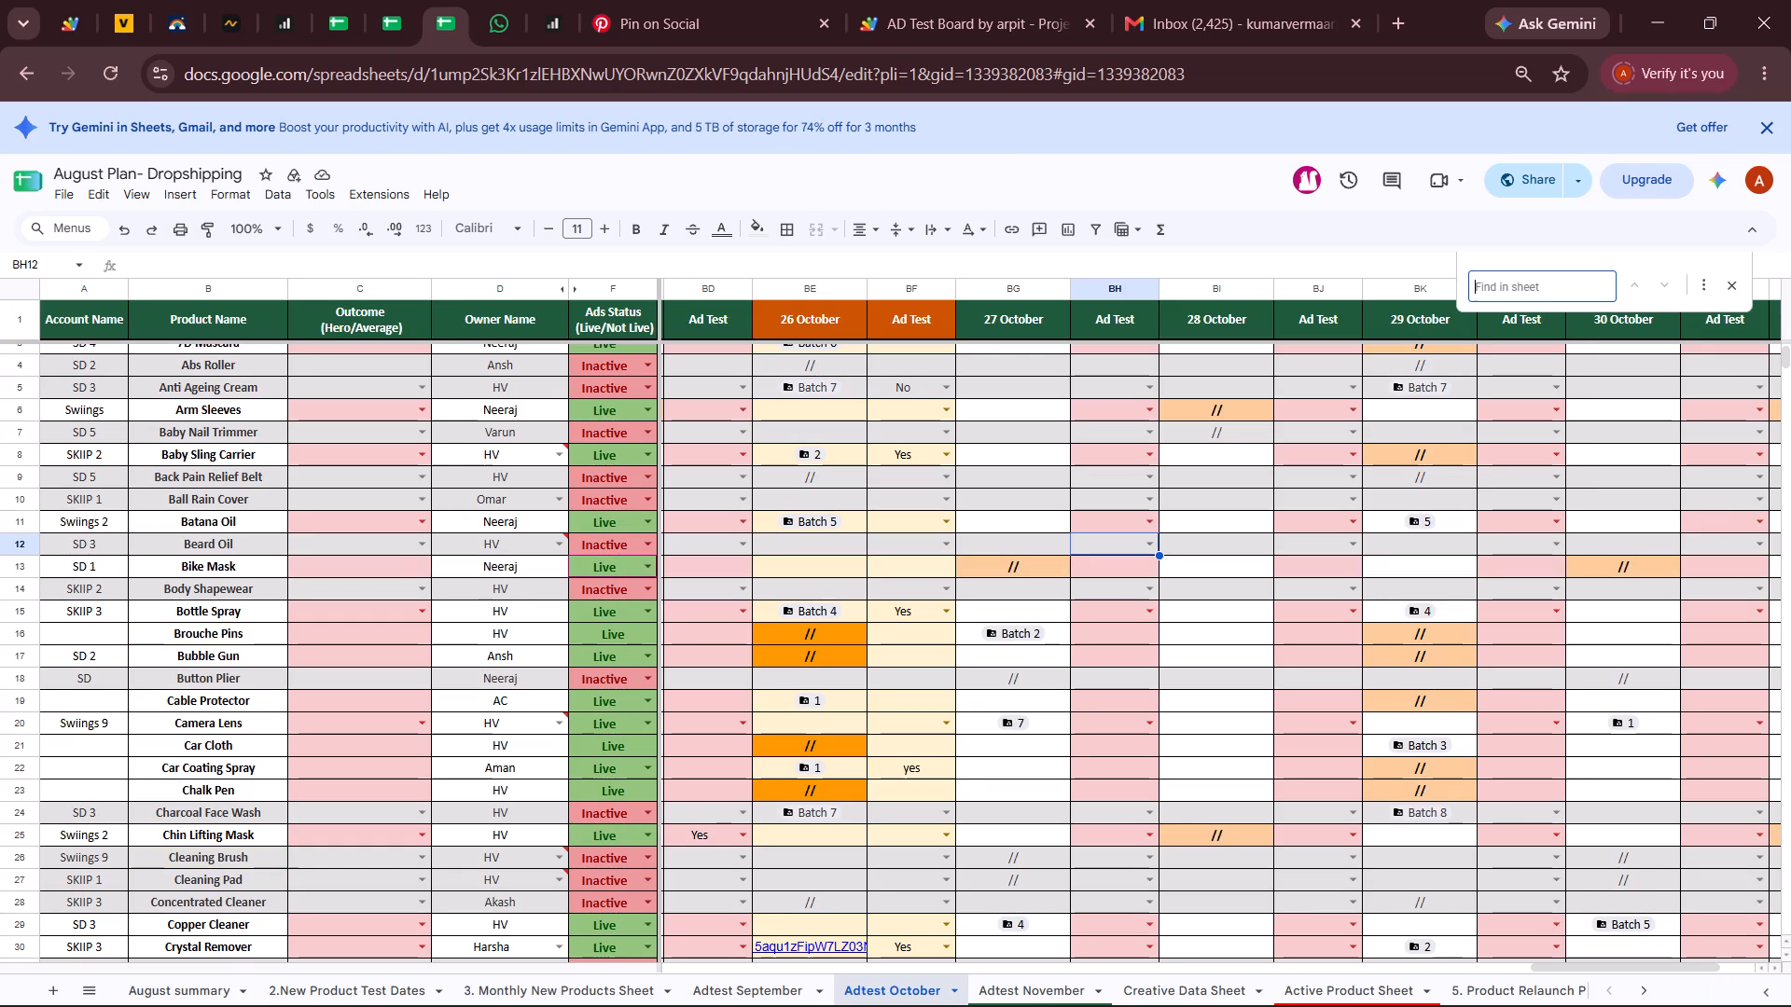
type("Ra")
type("ng")
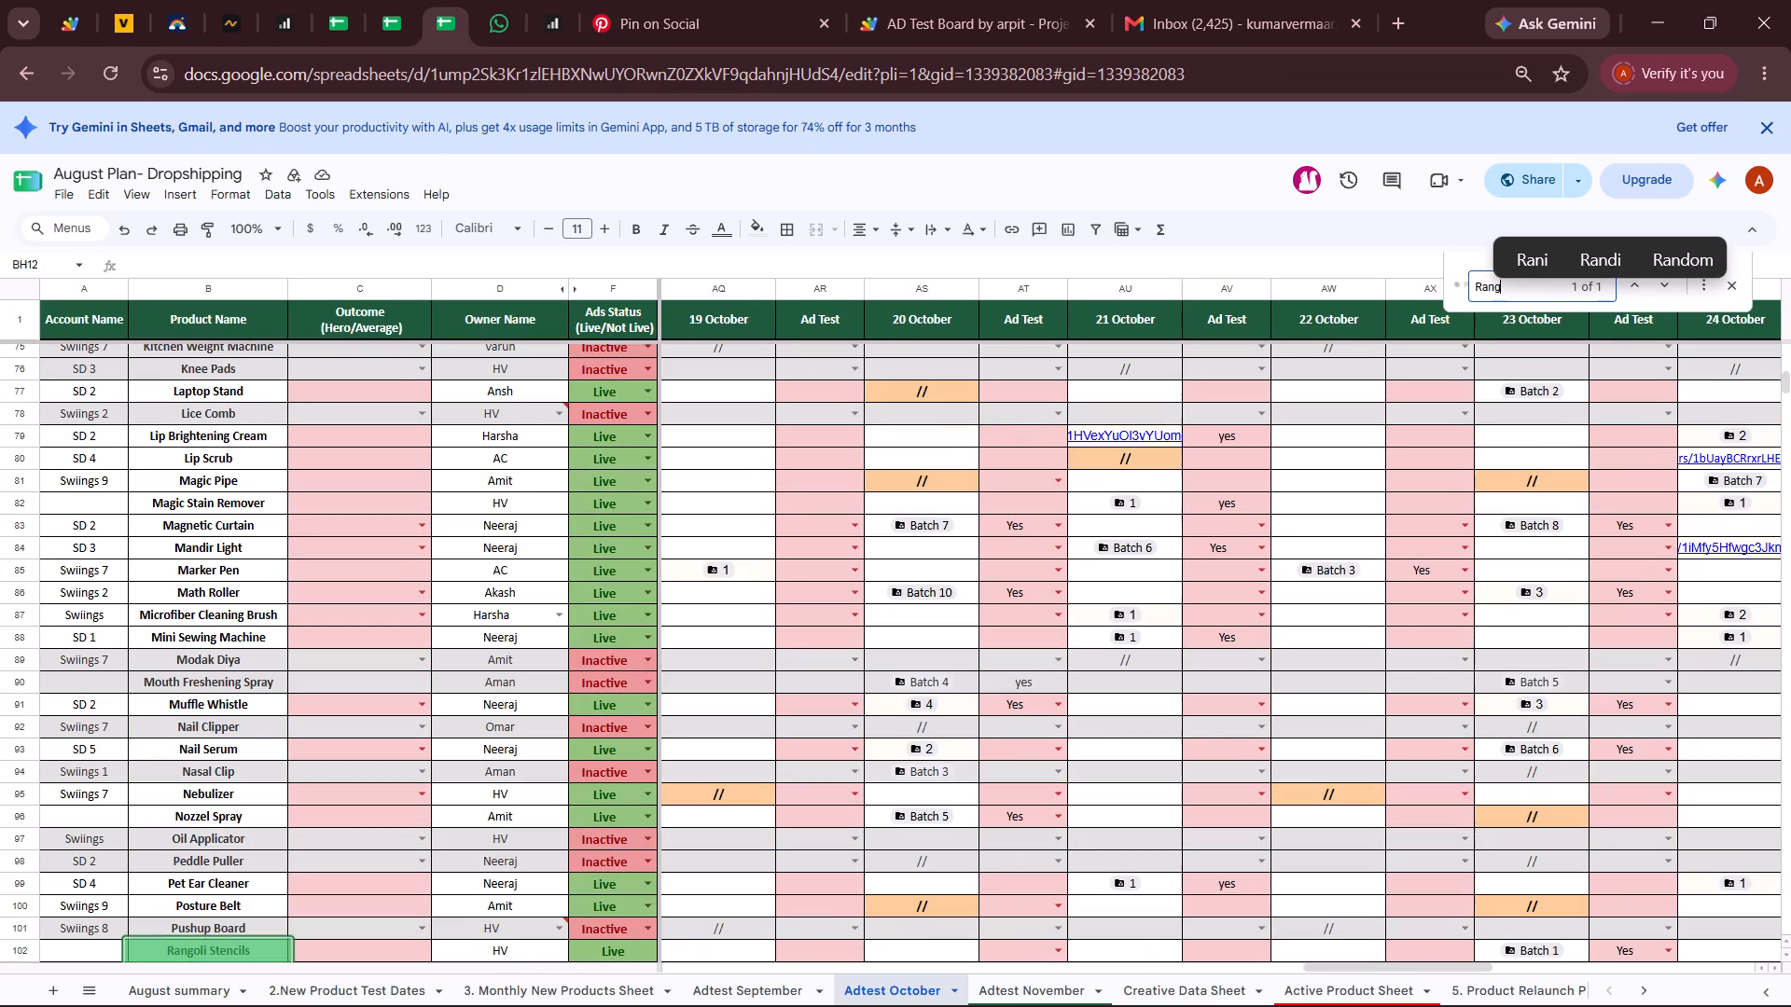
scroll(1158, 405, "down", 1)
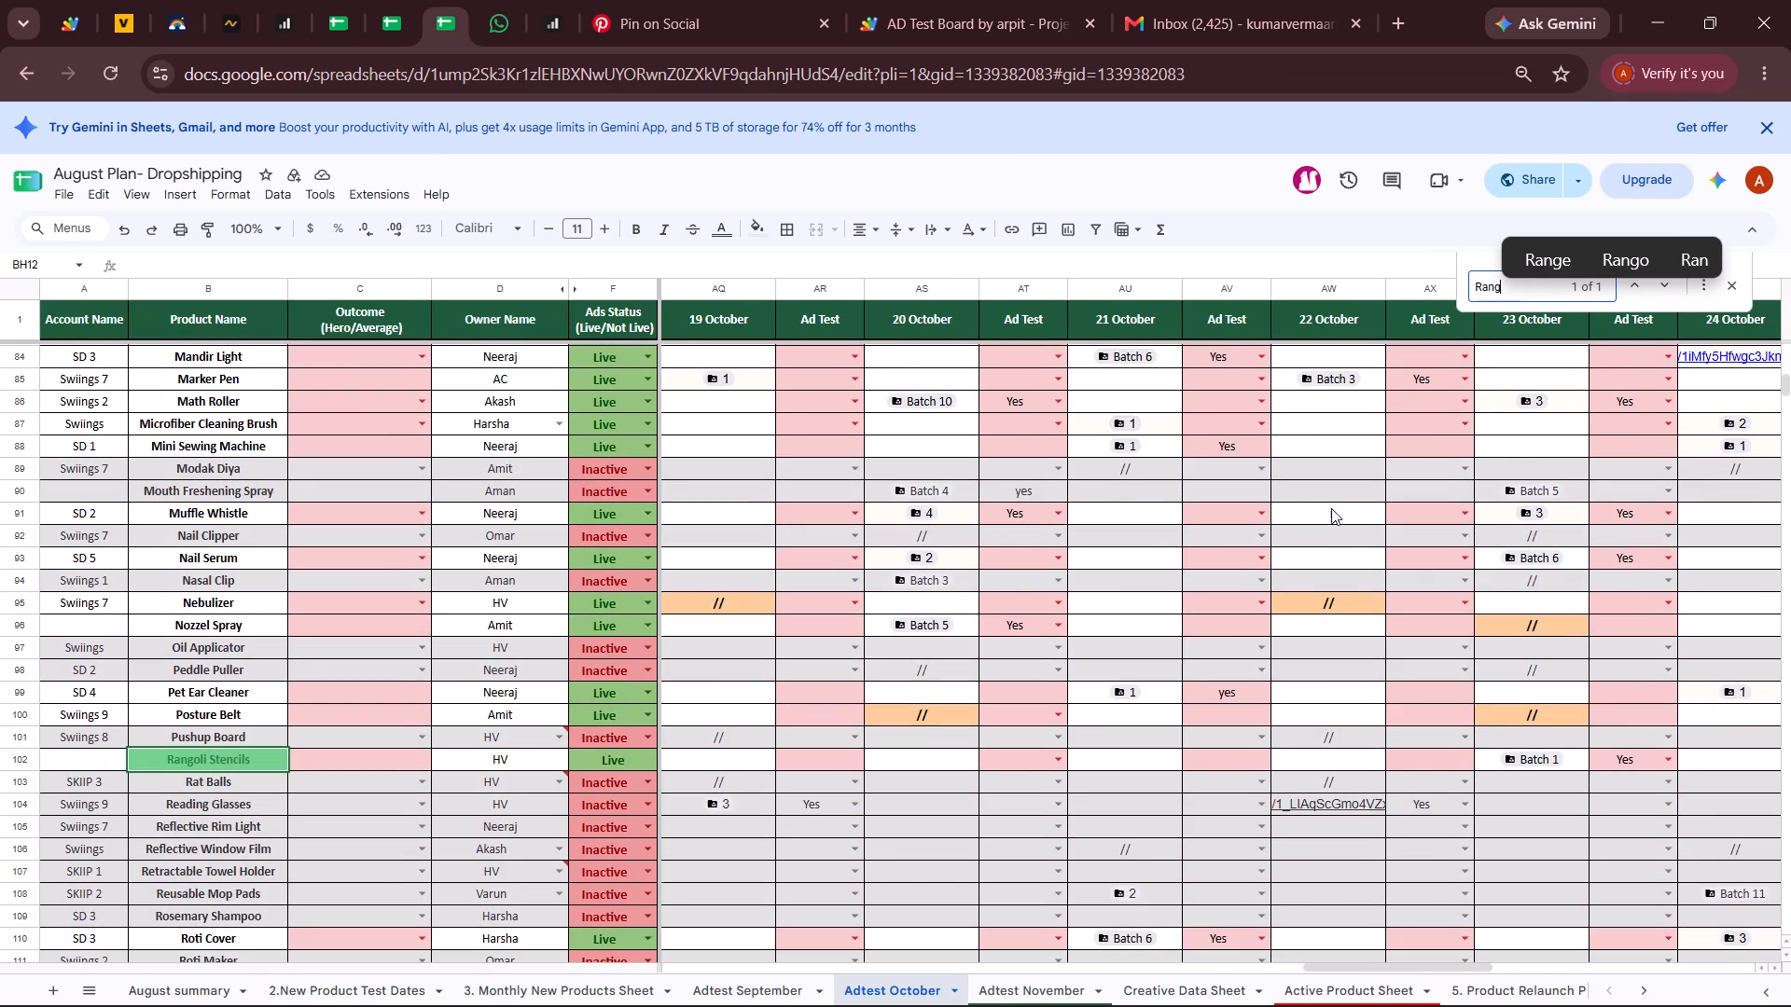
scroll(1372, 752, "left", 6)
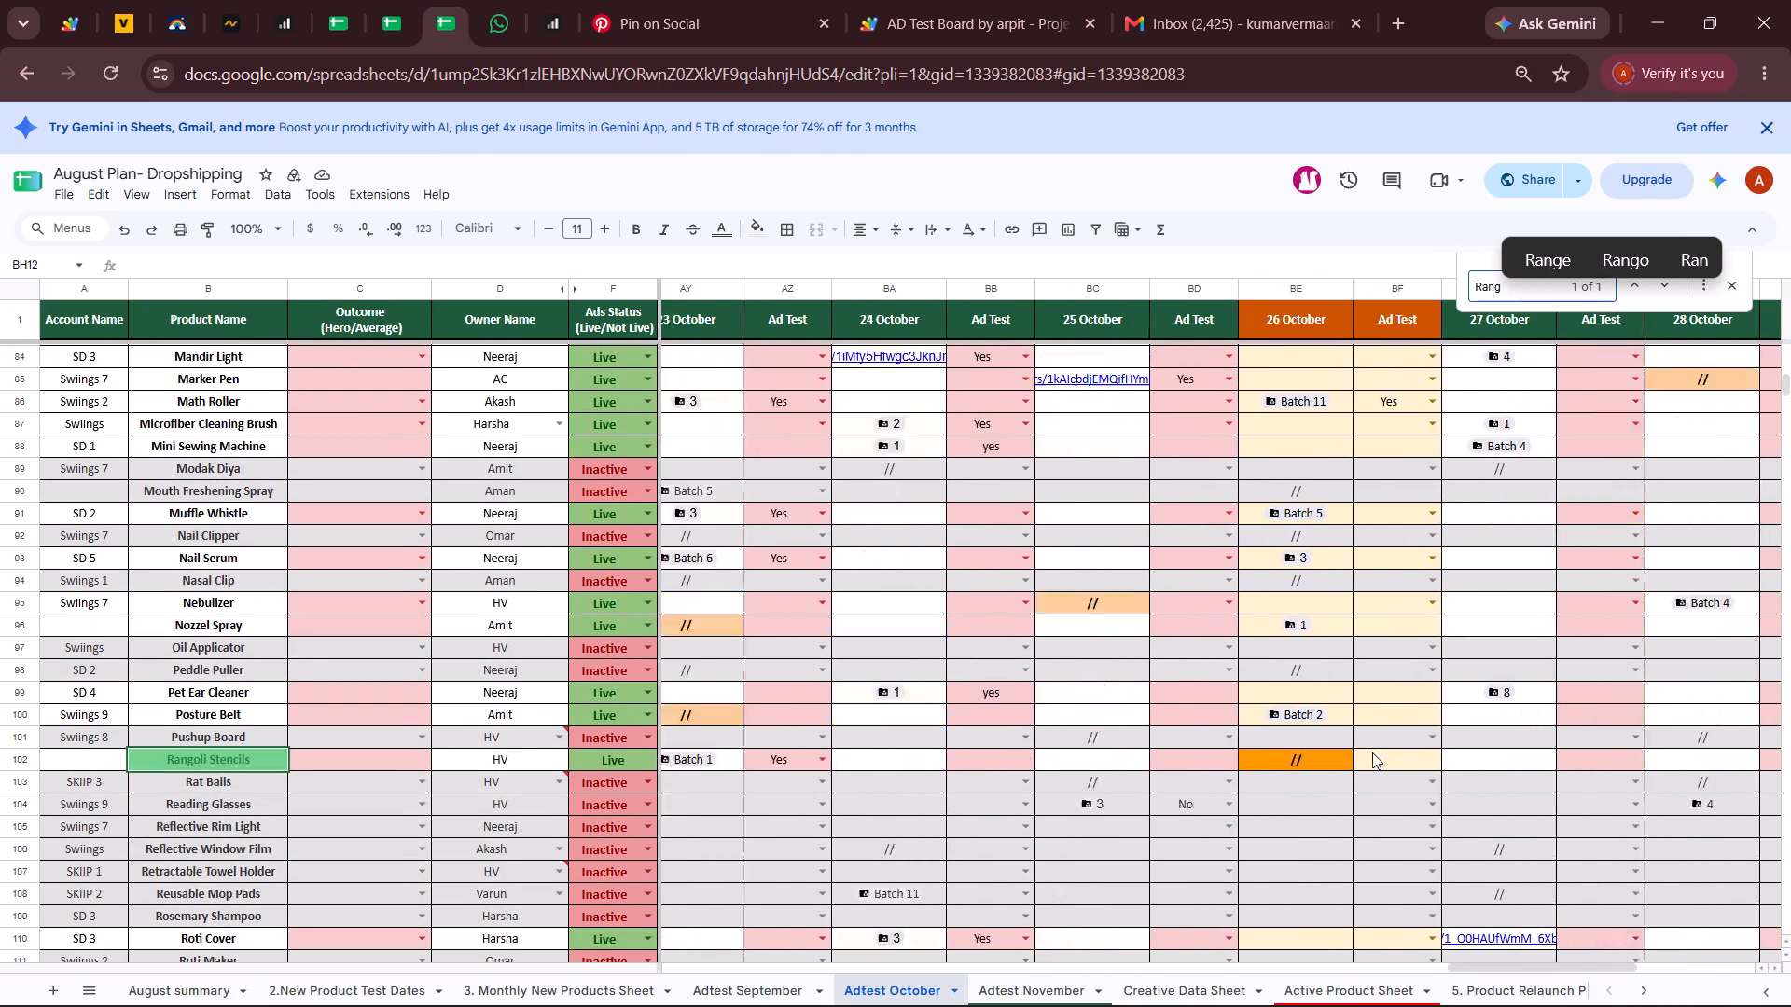
scroll(1372, 752, "left", 3)
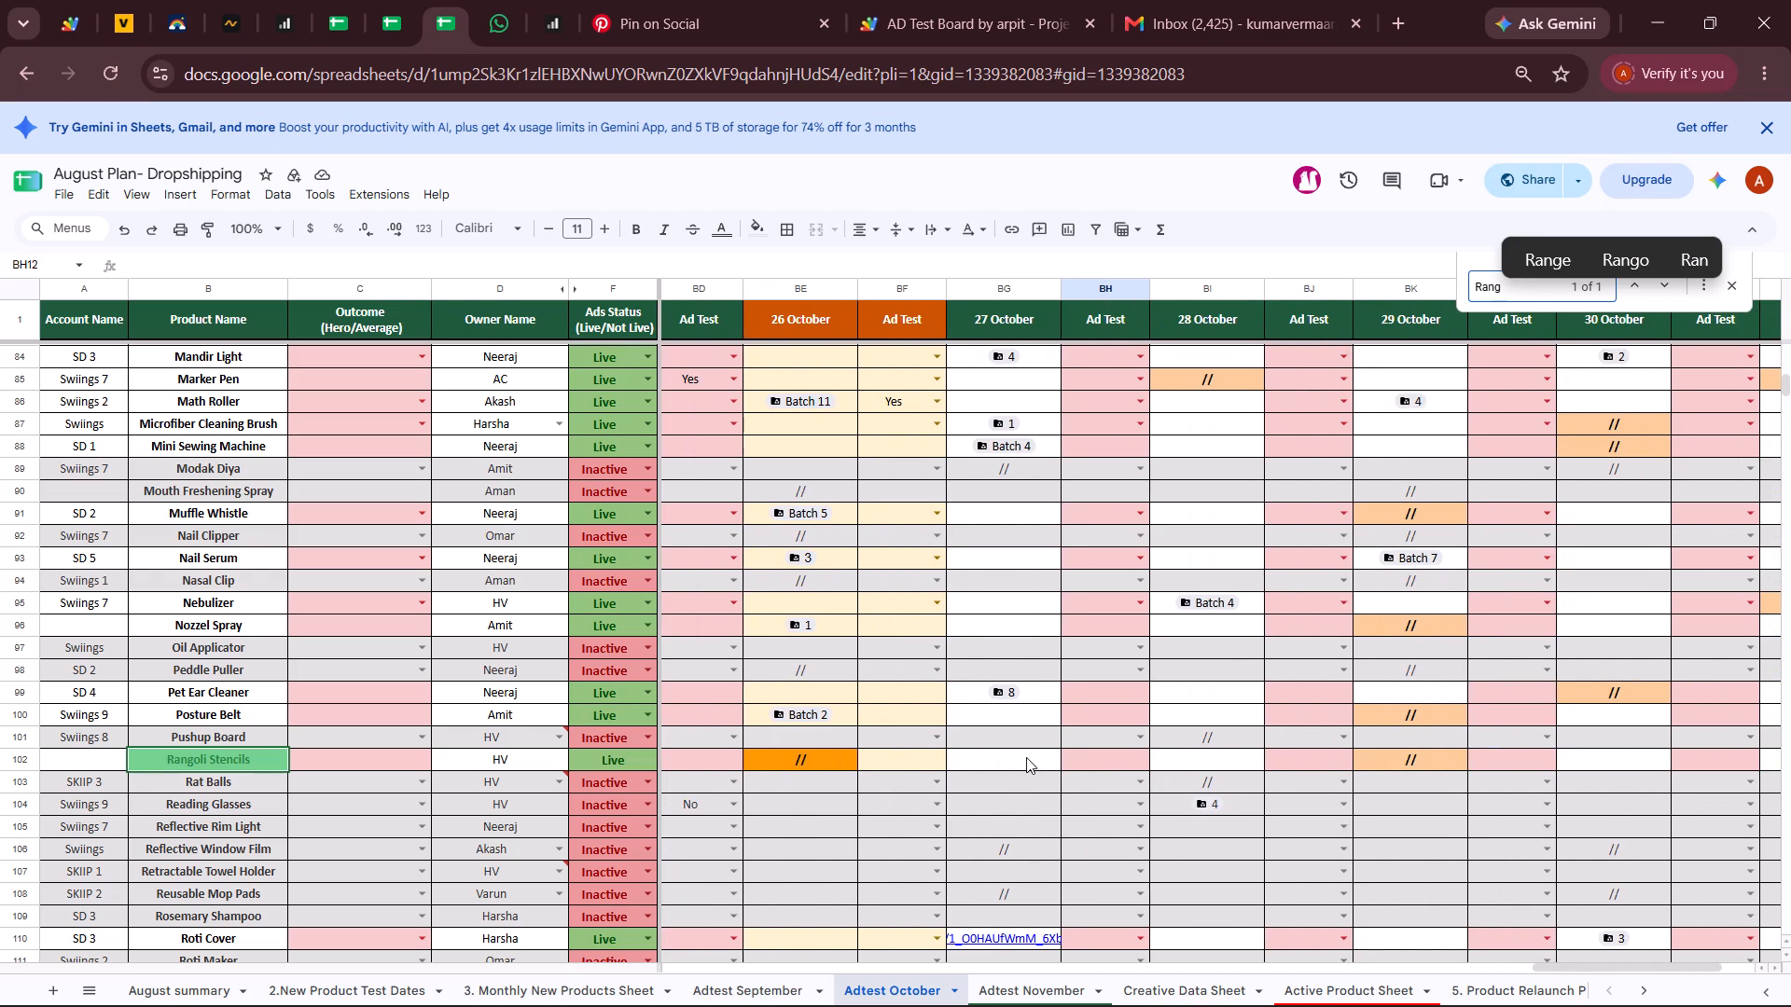
triple_click(1024, 757)
key("ctrl+v")
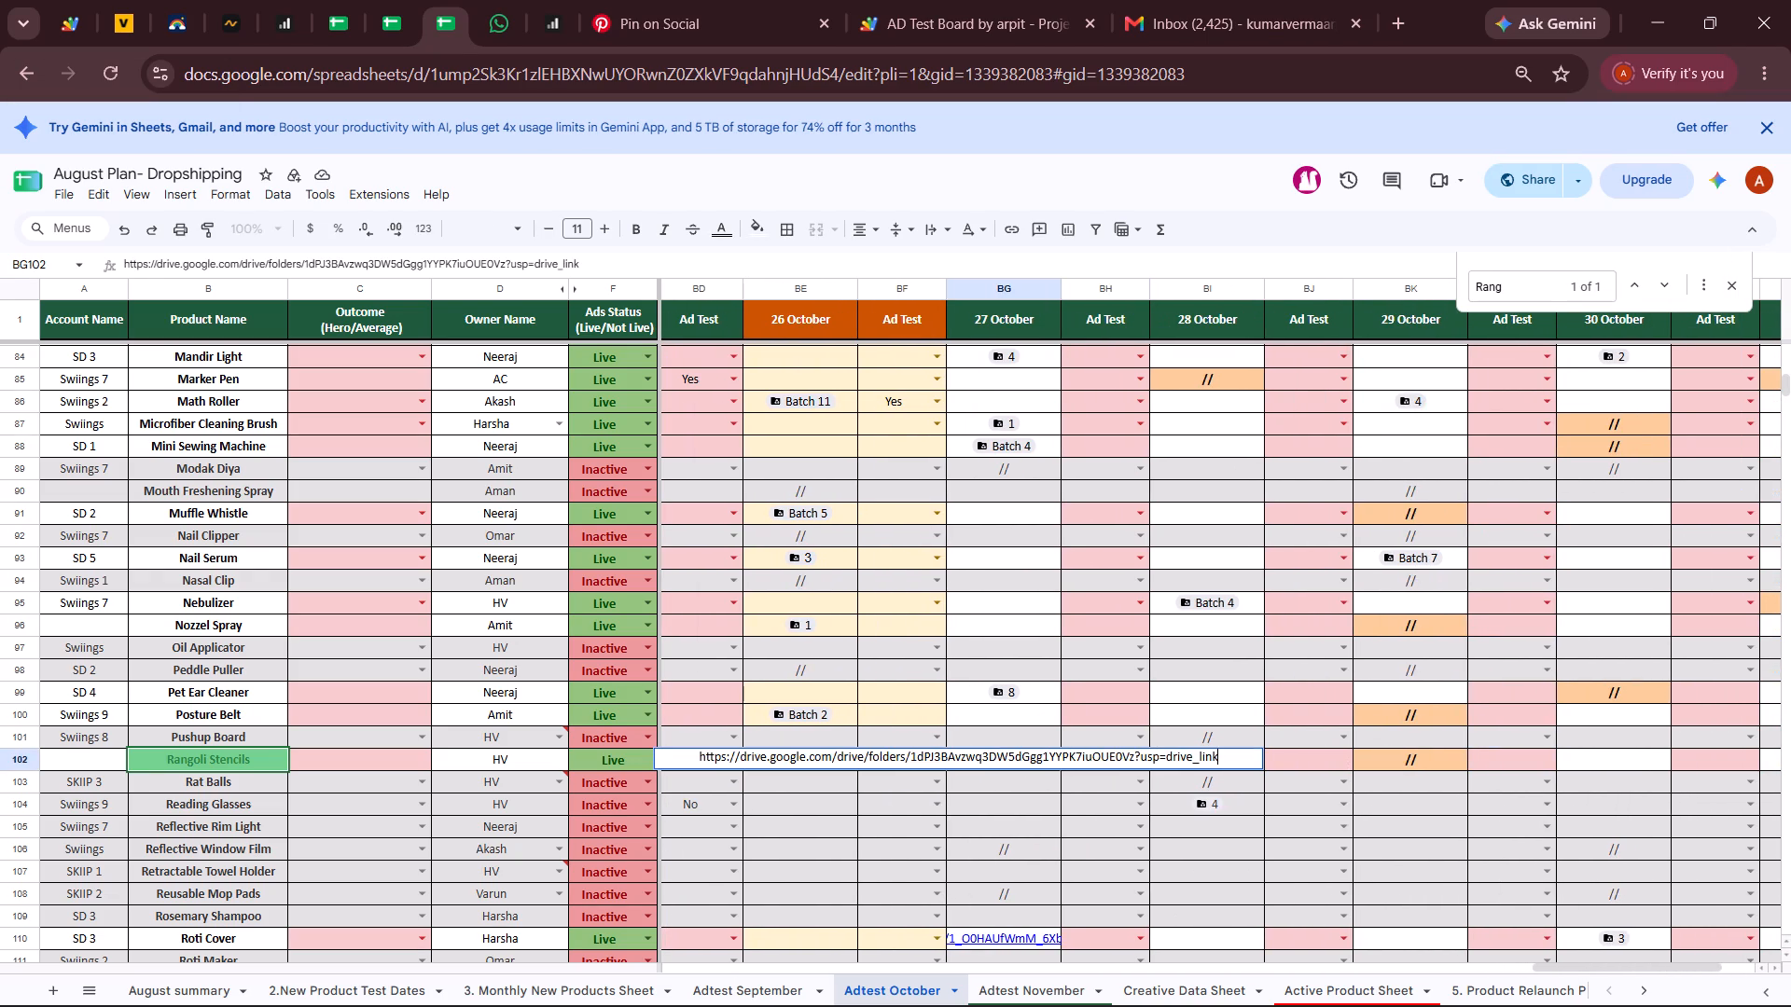
key("Tab")
key("Return")
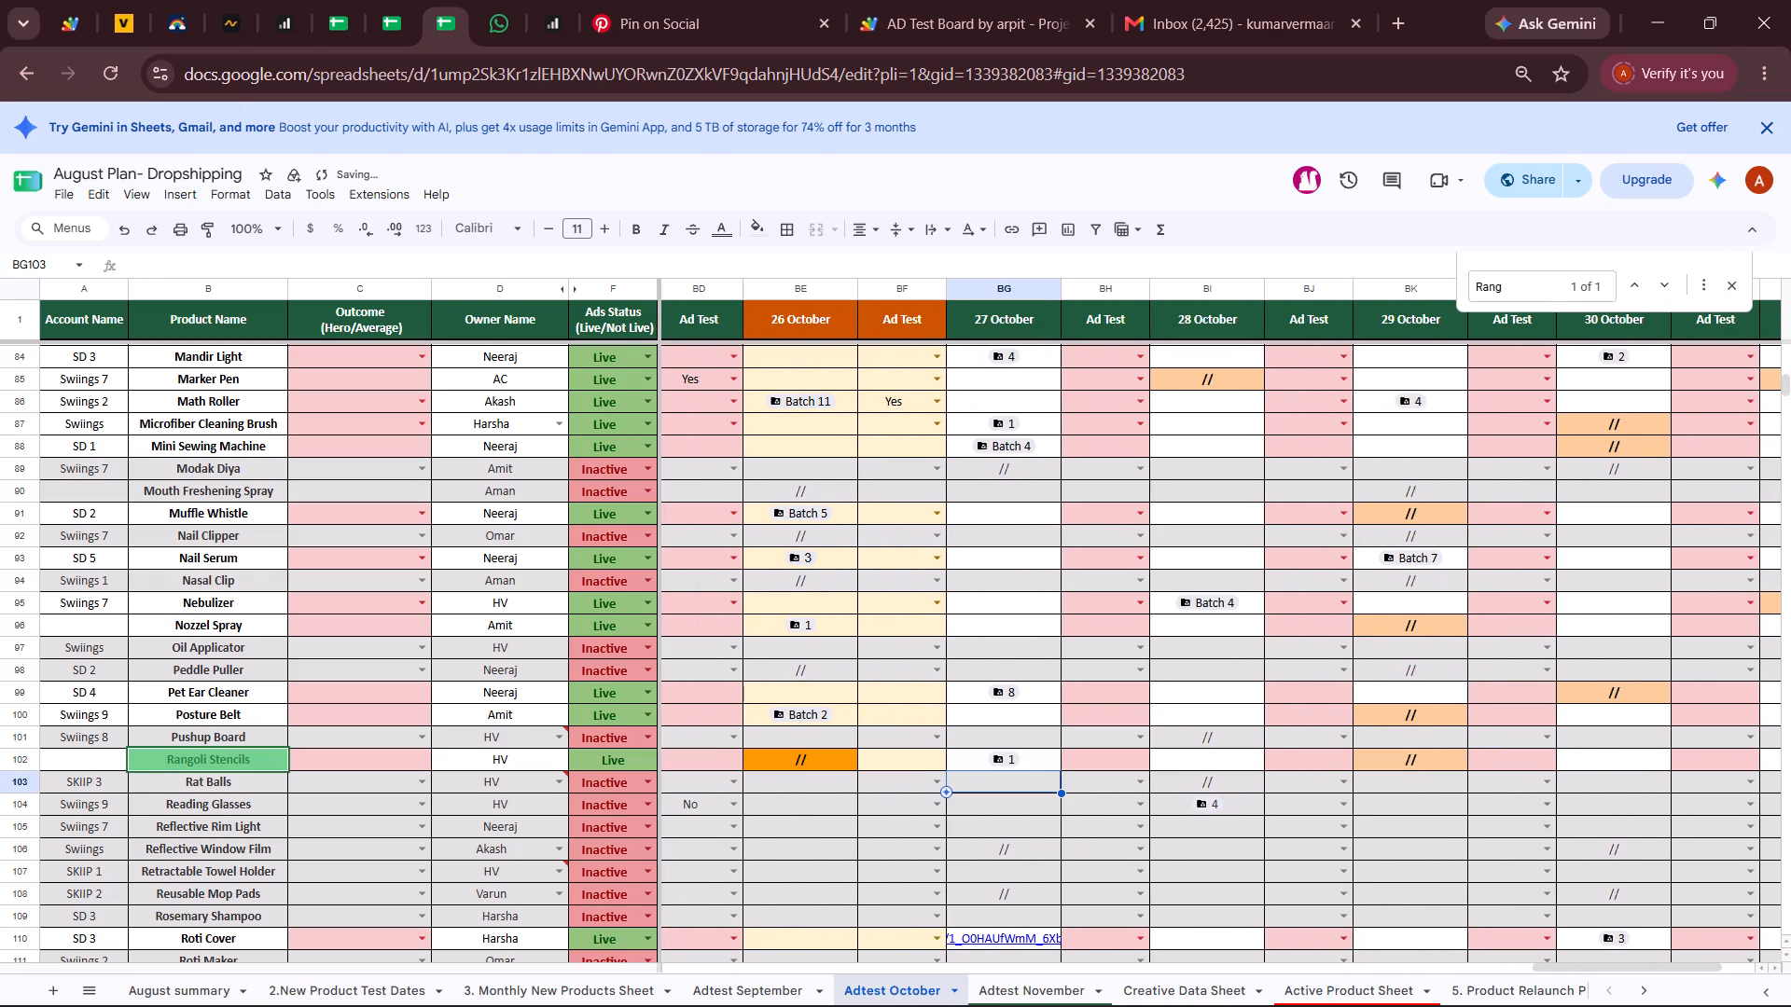
Review the 27 October column and neighbouring dates across the product rows of the Adtest October sheet.
scroll(1398, 838, "left", 2)
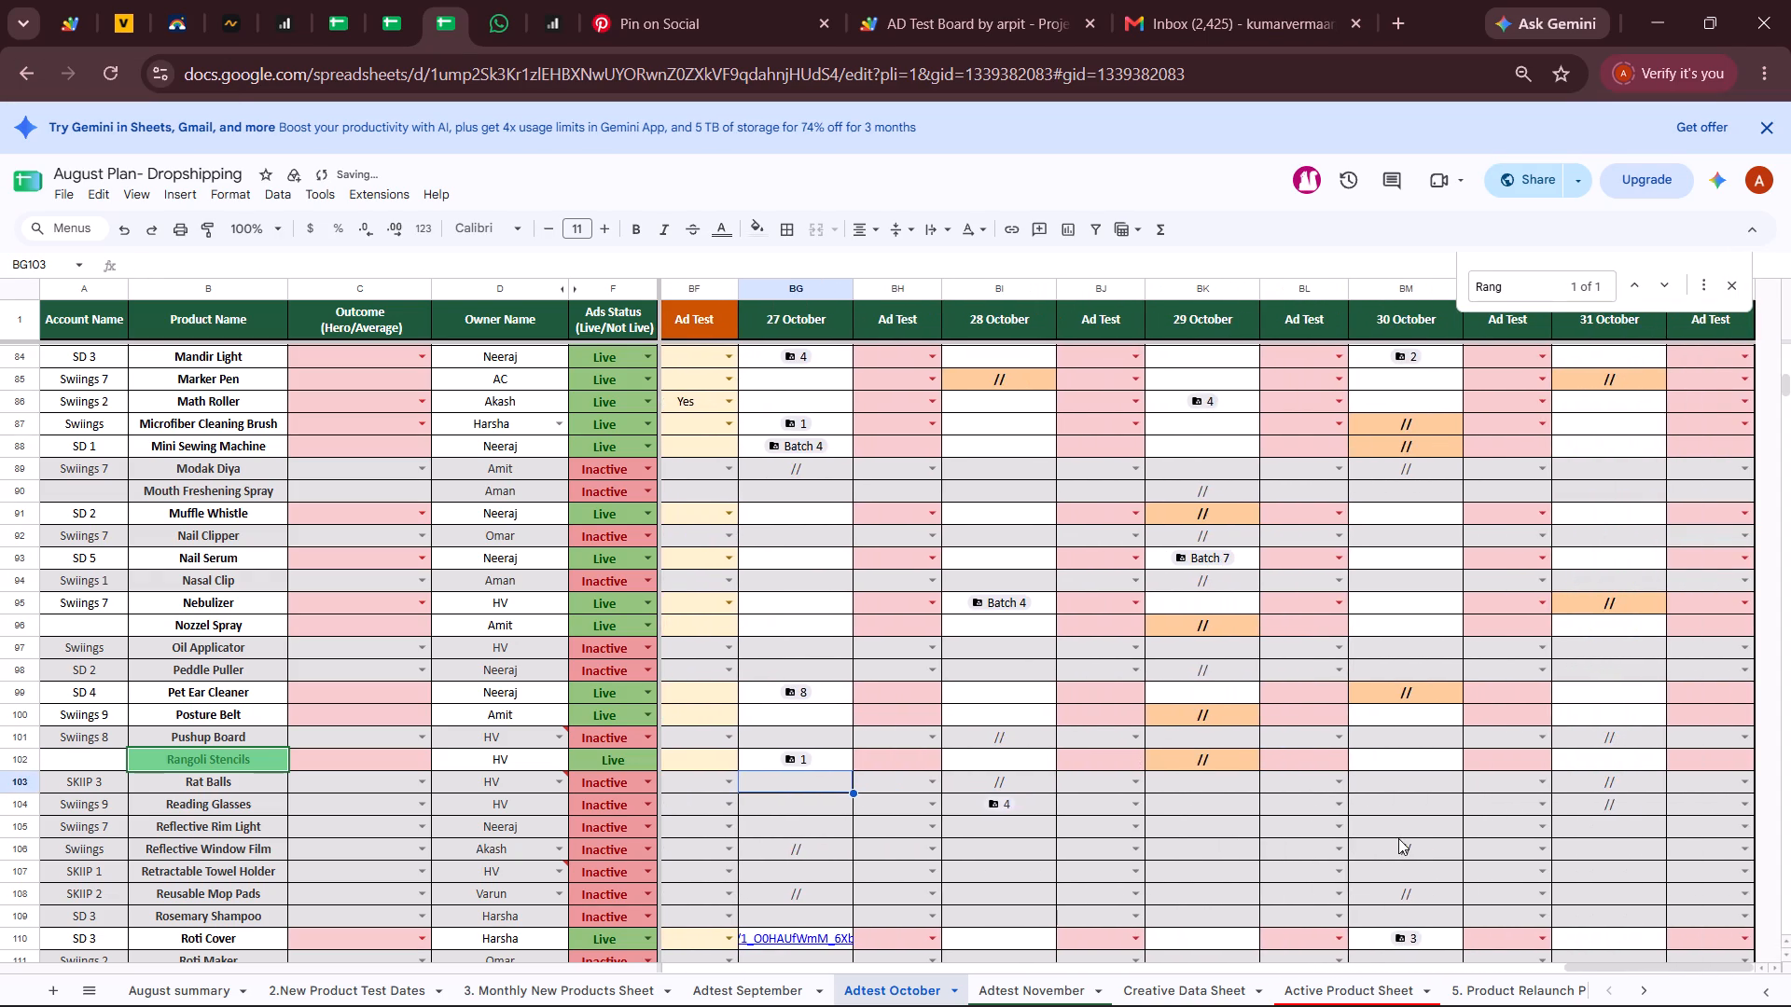
scroll(1398, 838, "left", 1)
scroll(1398, 838, "right", 2)
scroll(1398, 838, "up", 6)
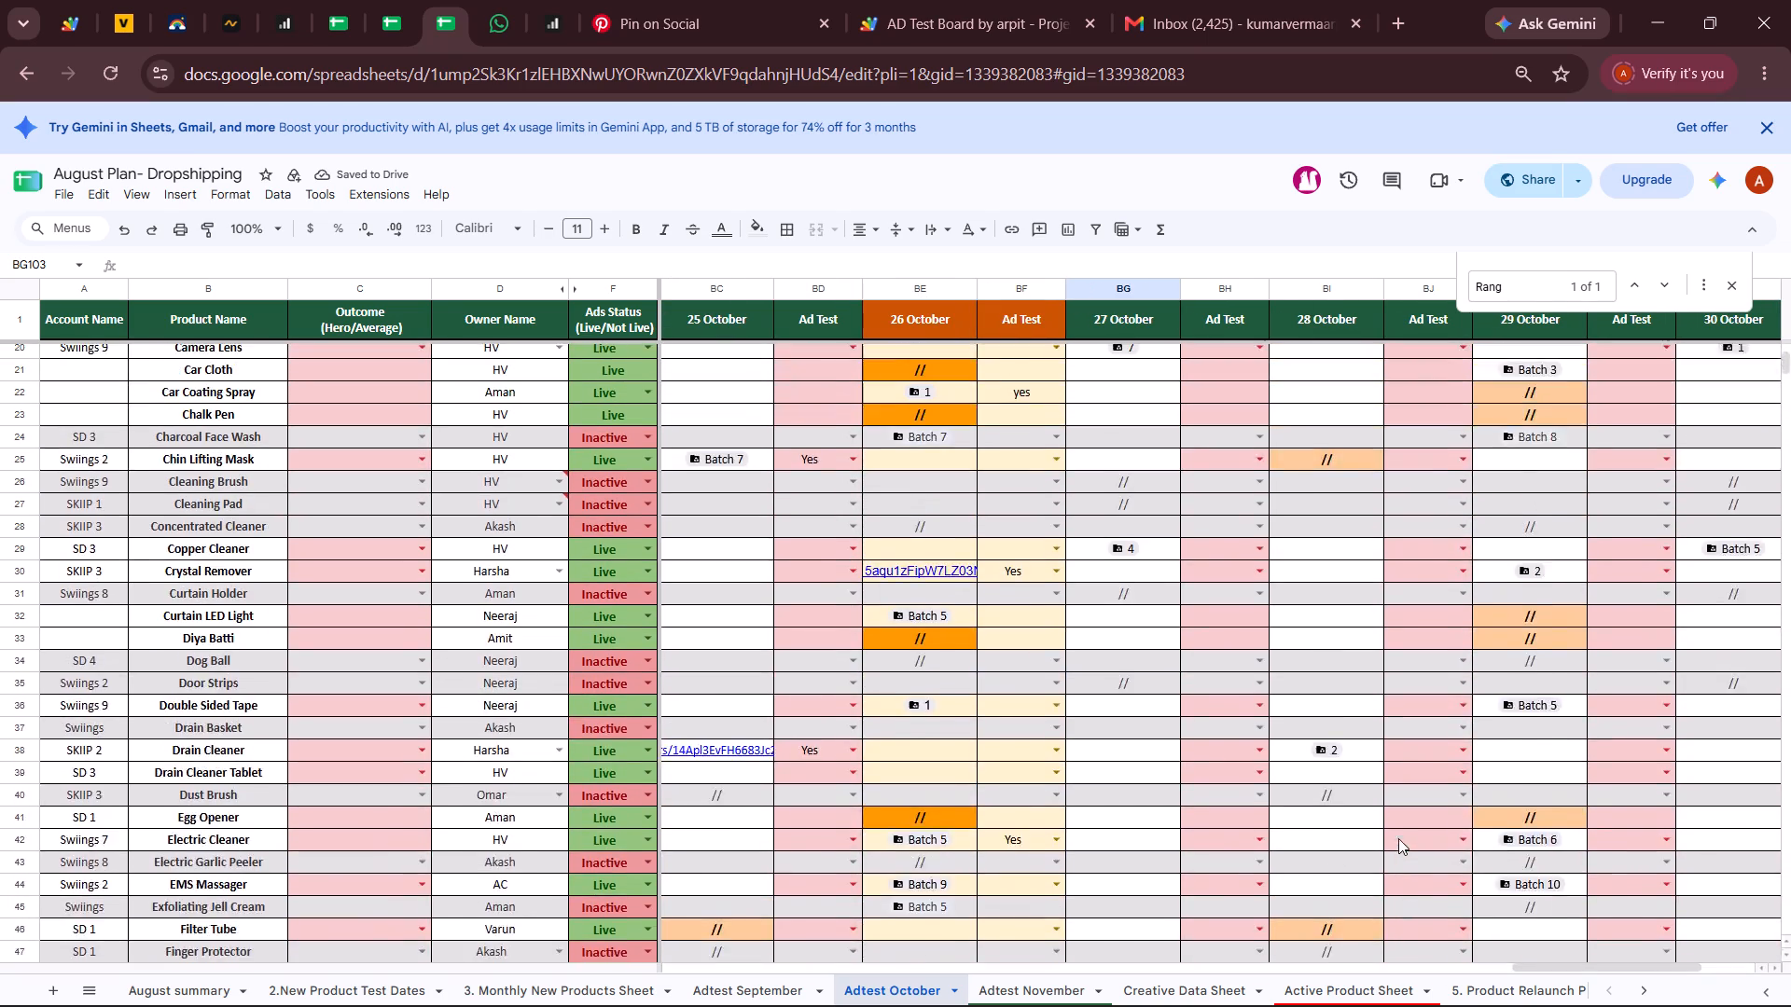
scroll(1398, 838, "up", 3)
scroll(1398, 838, "down", 6)
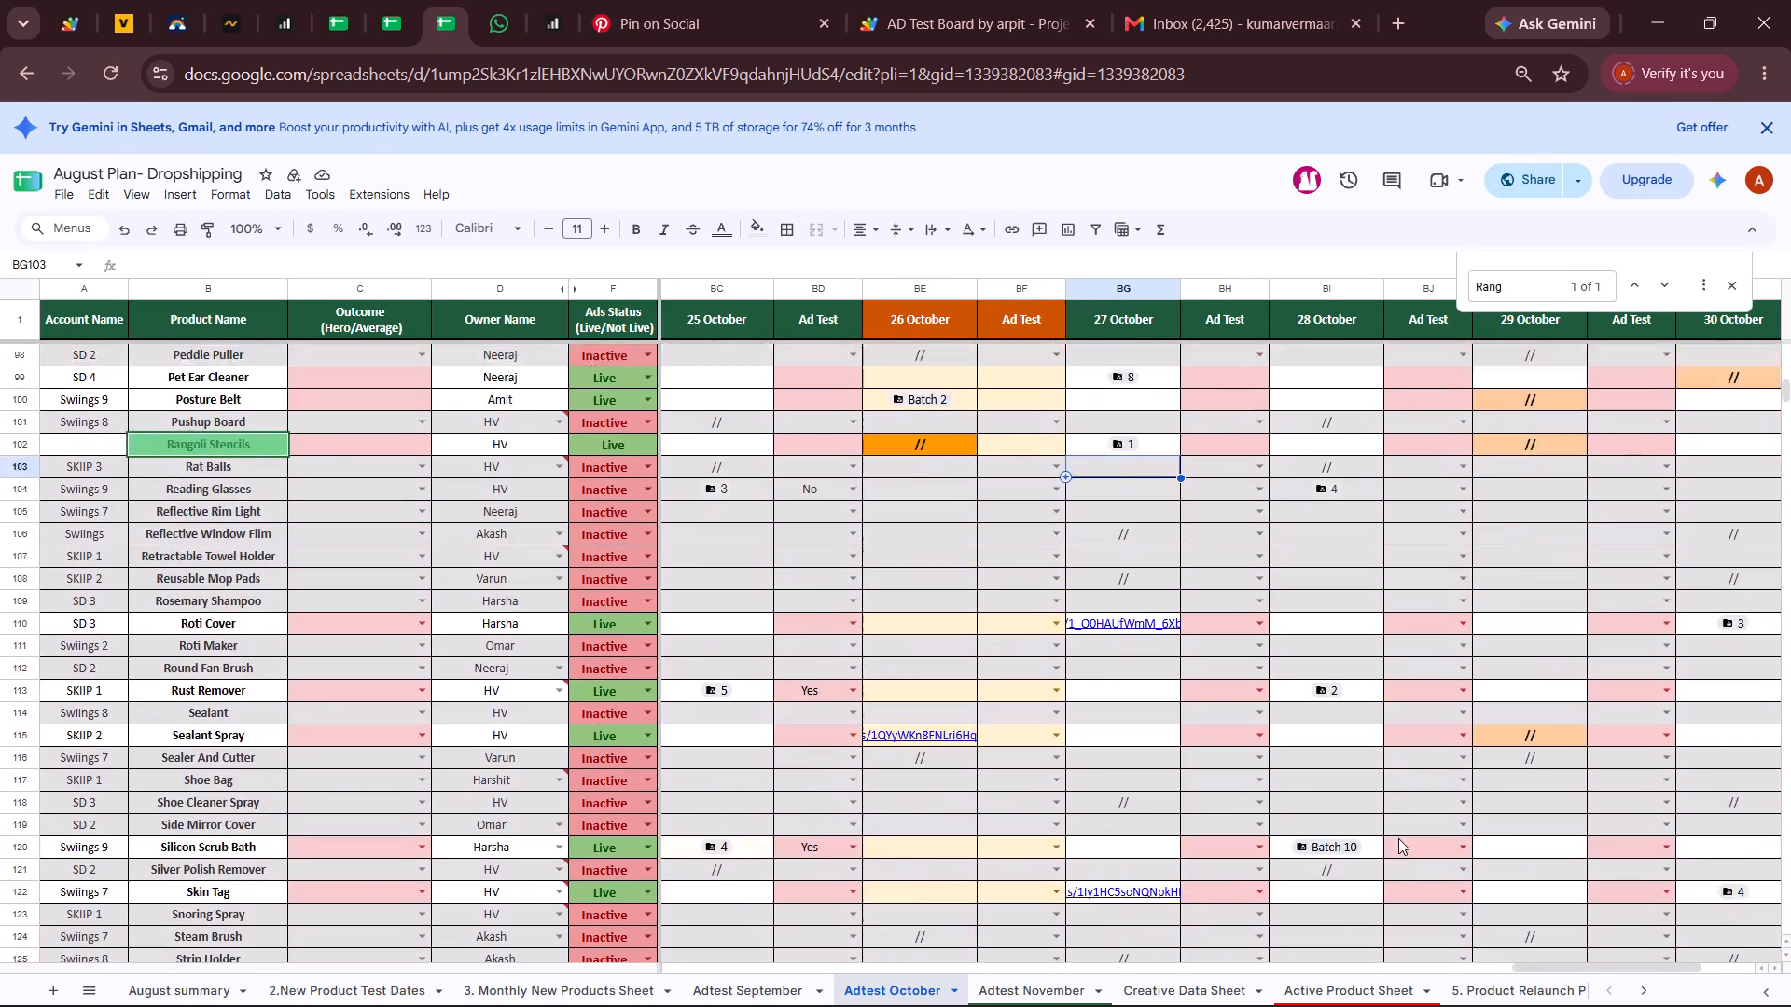
scroll(1398, 838, "down", 1)
scroll(1398, 838, "up", 1)
scroll(1324, 663, "up", 3)
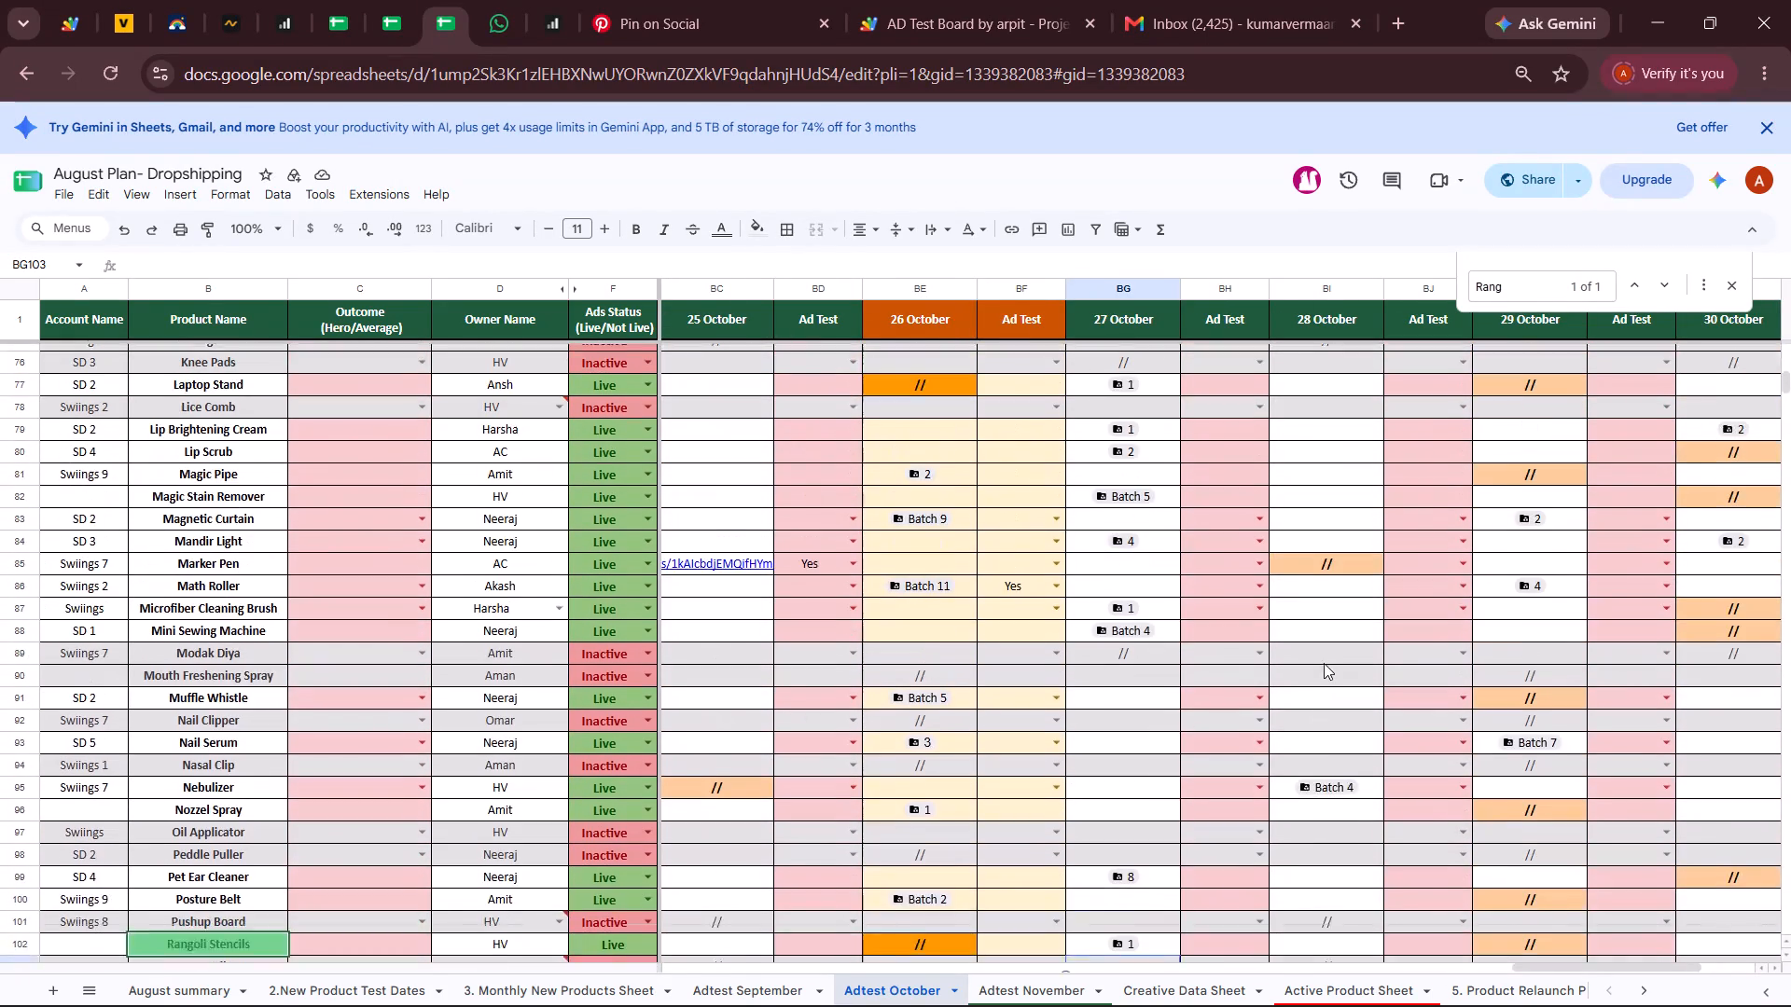
scroll(1152, 592, "up", 1)
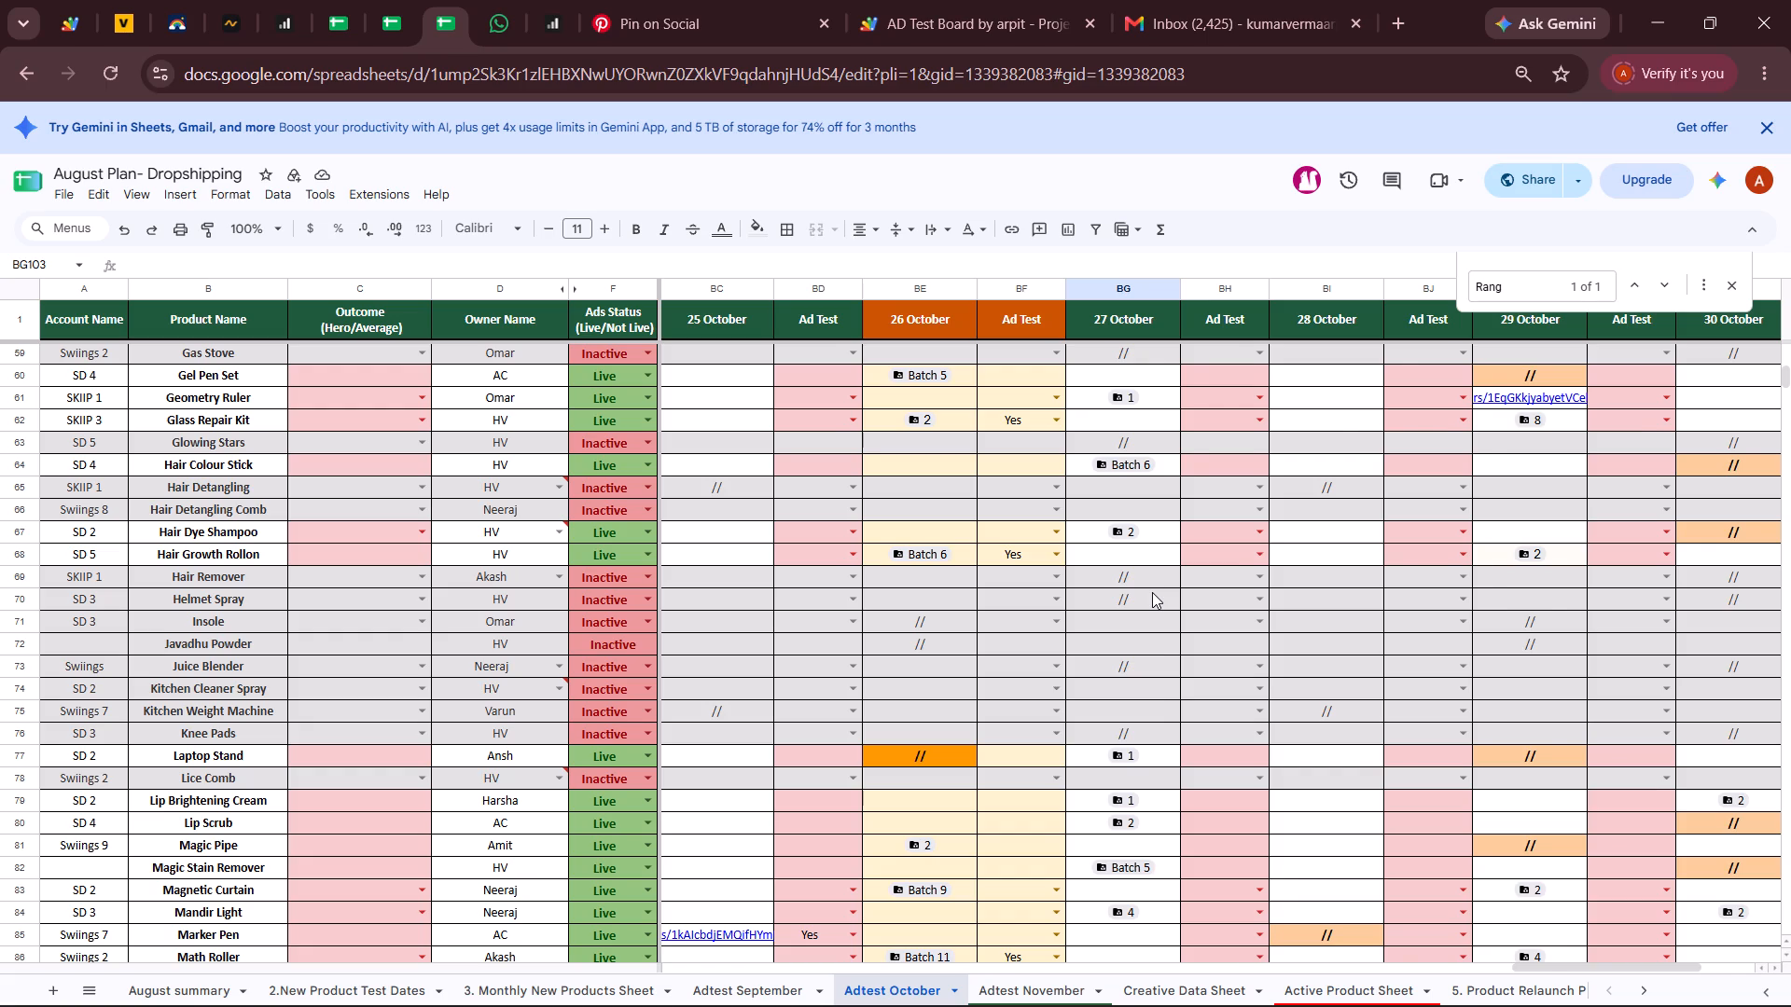
scroll(1152, 592, "left", 4)
scroll(1152, 592, "up", 1)
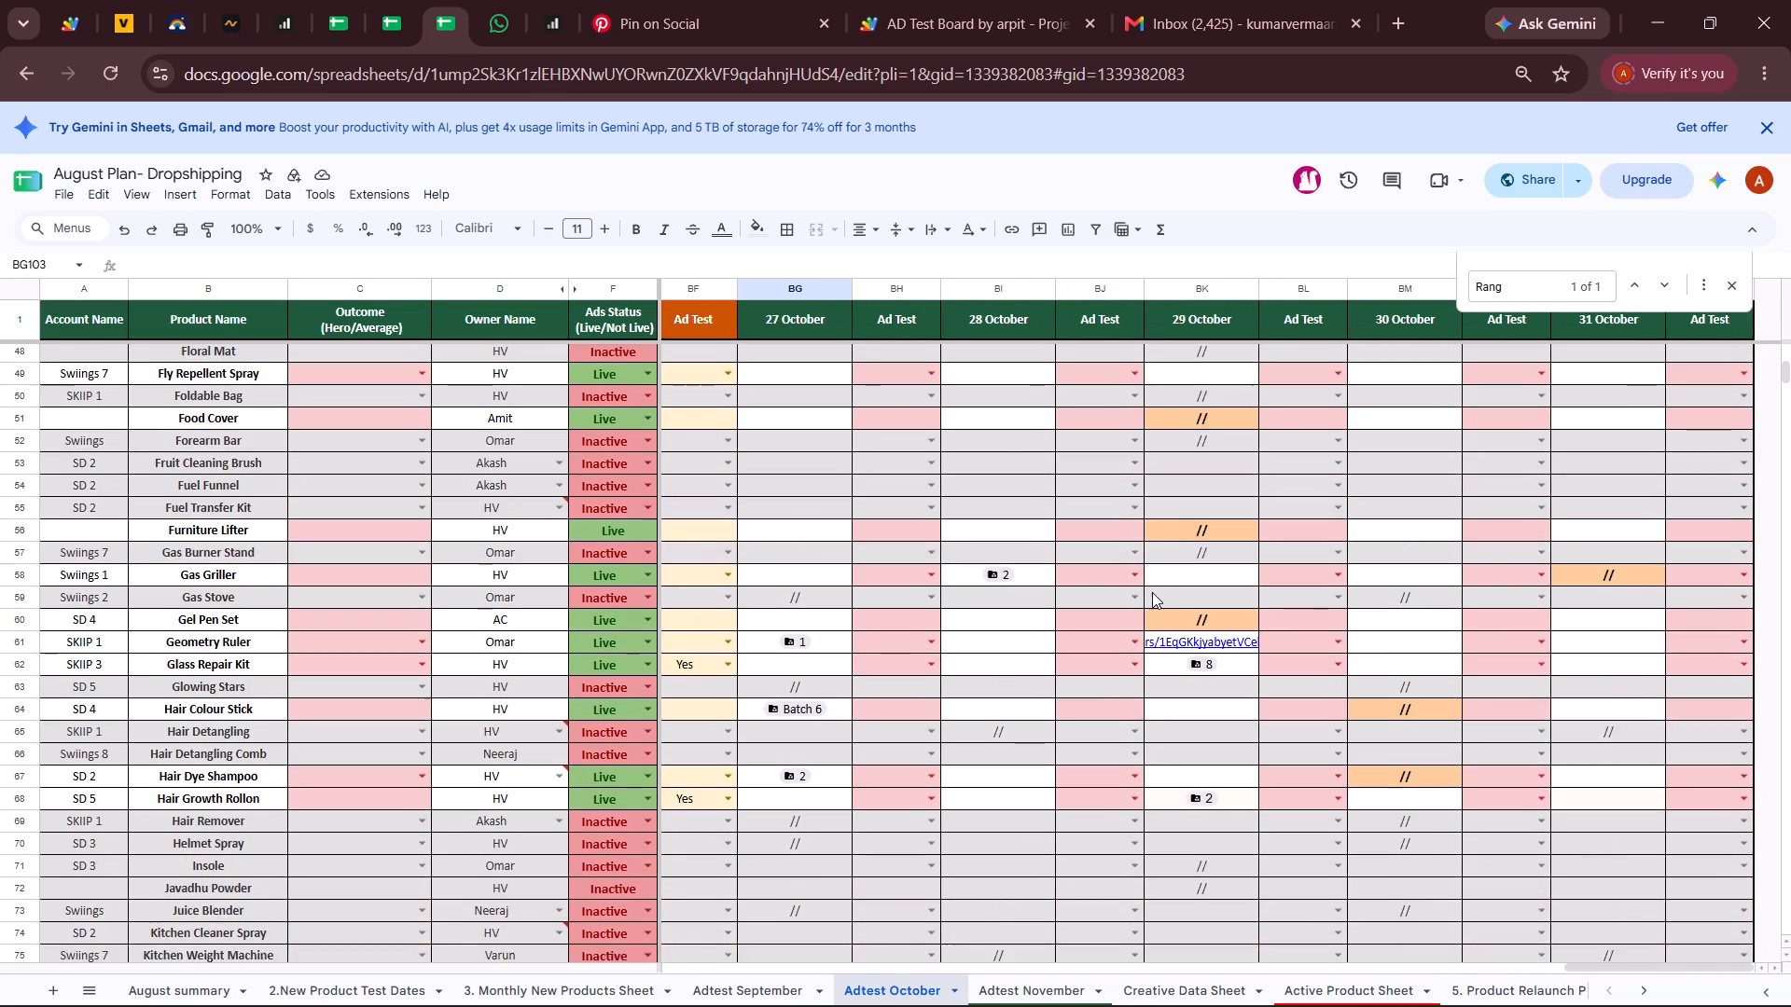
scroll(1152, 592, "up", 3)
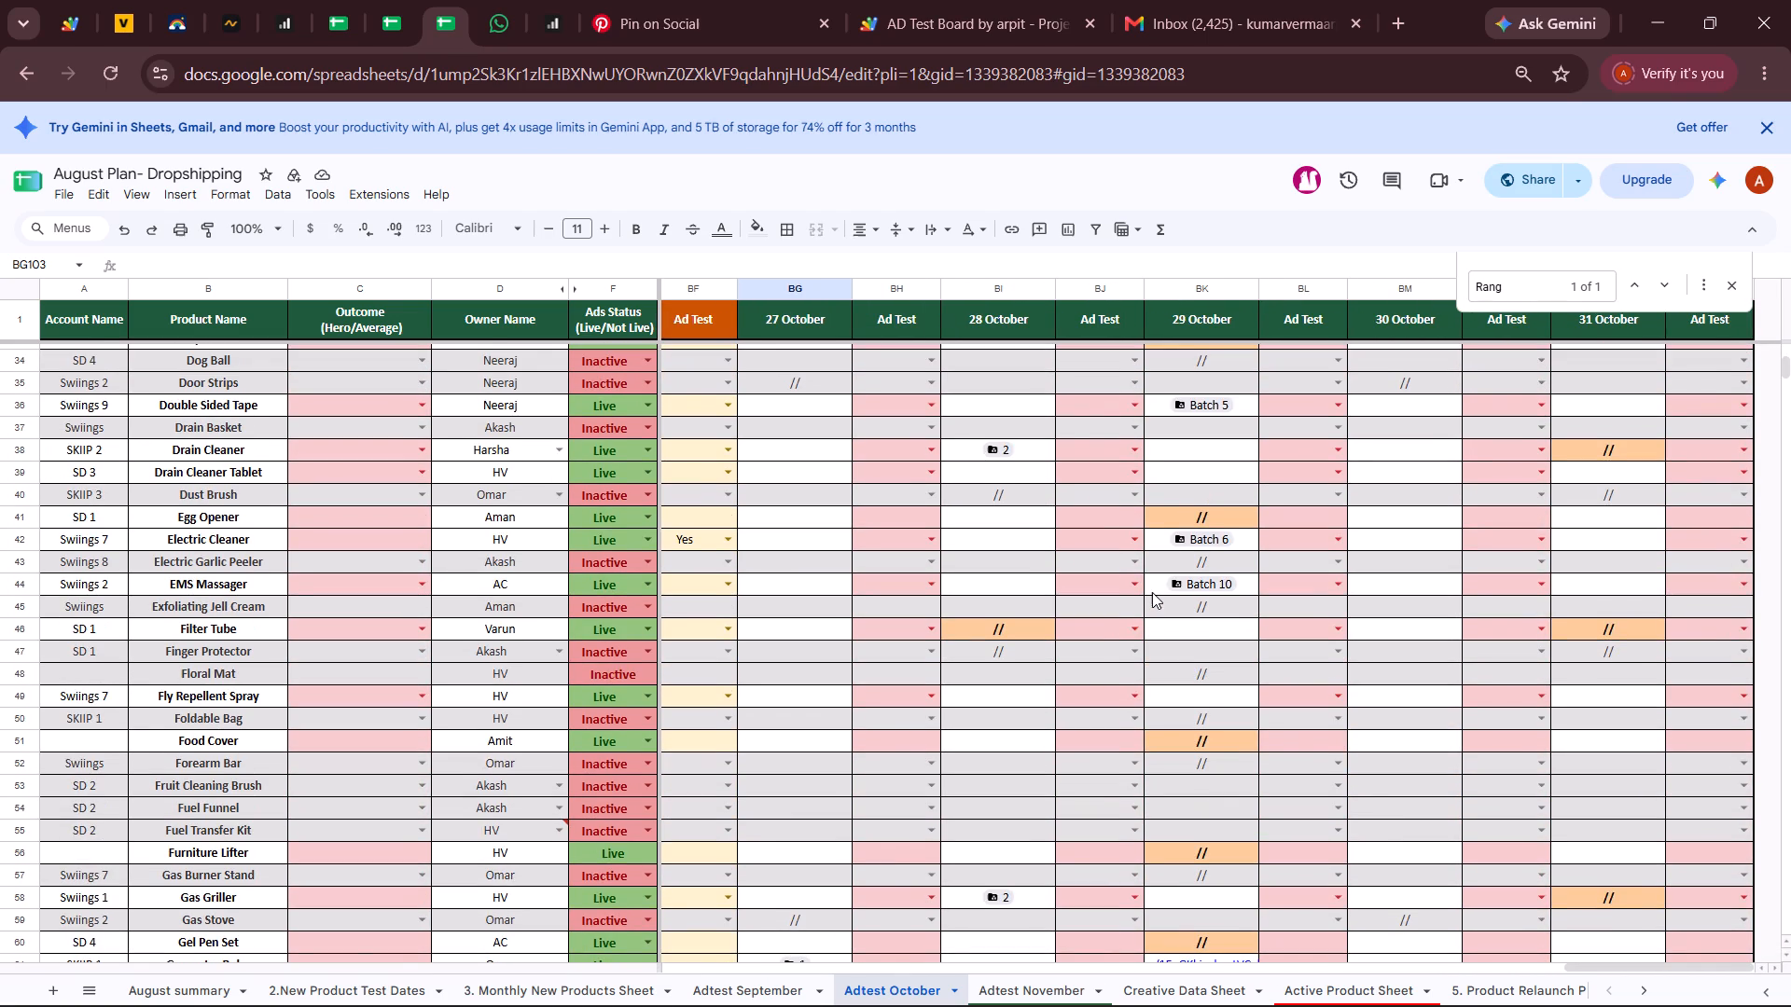
scroll(1152, 592, "down", 6)
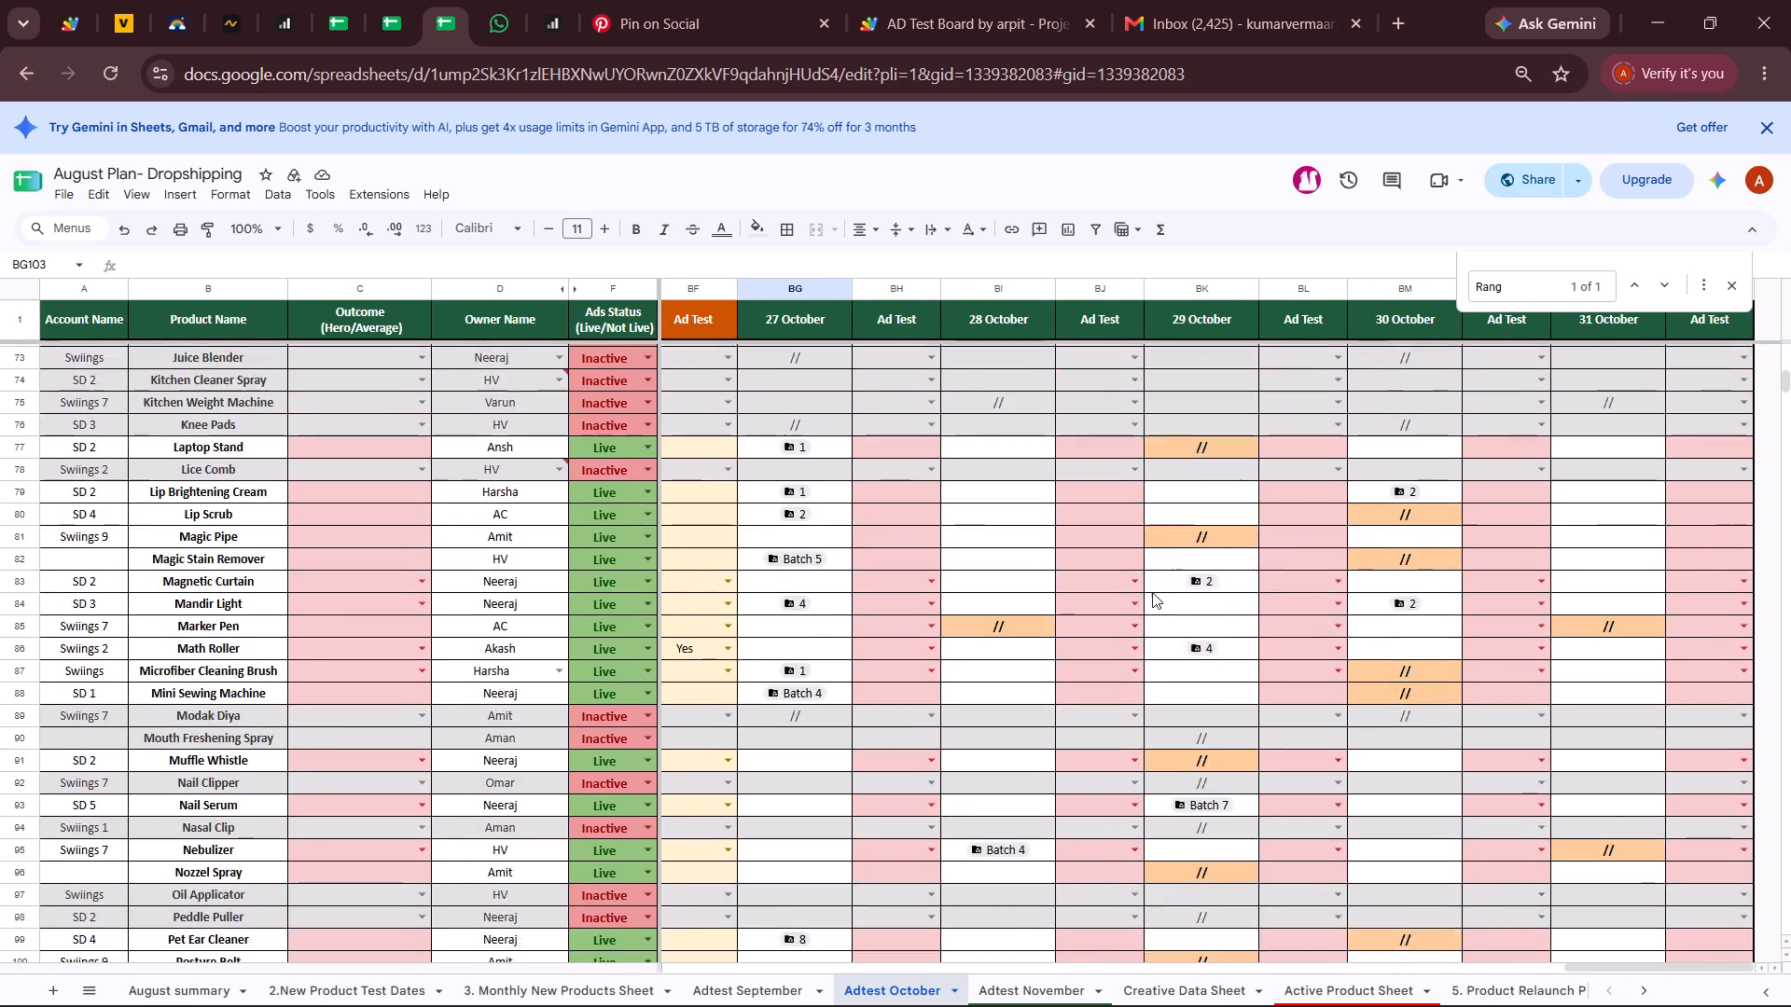
scroll(1152, 592, "down", 1)
scroll(881, 655, "down", 4)
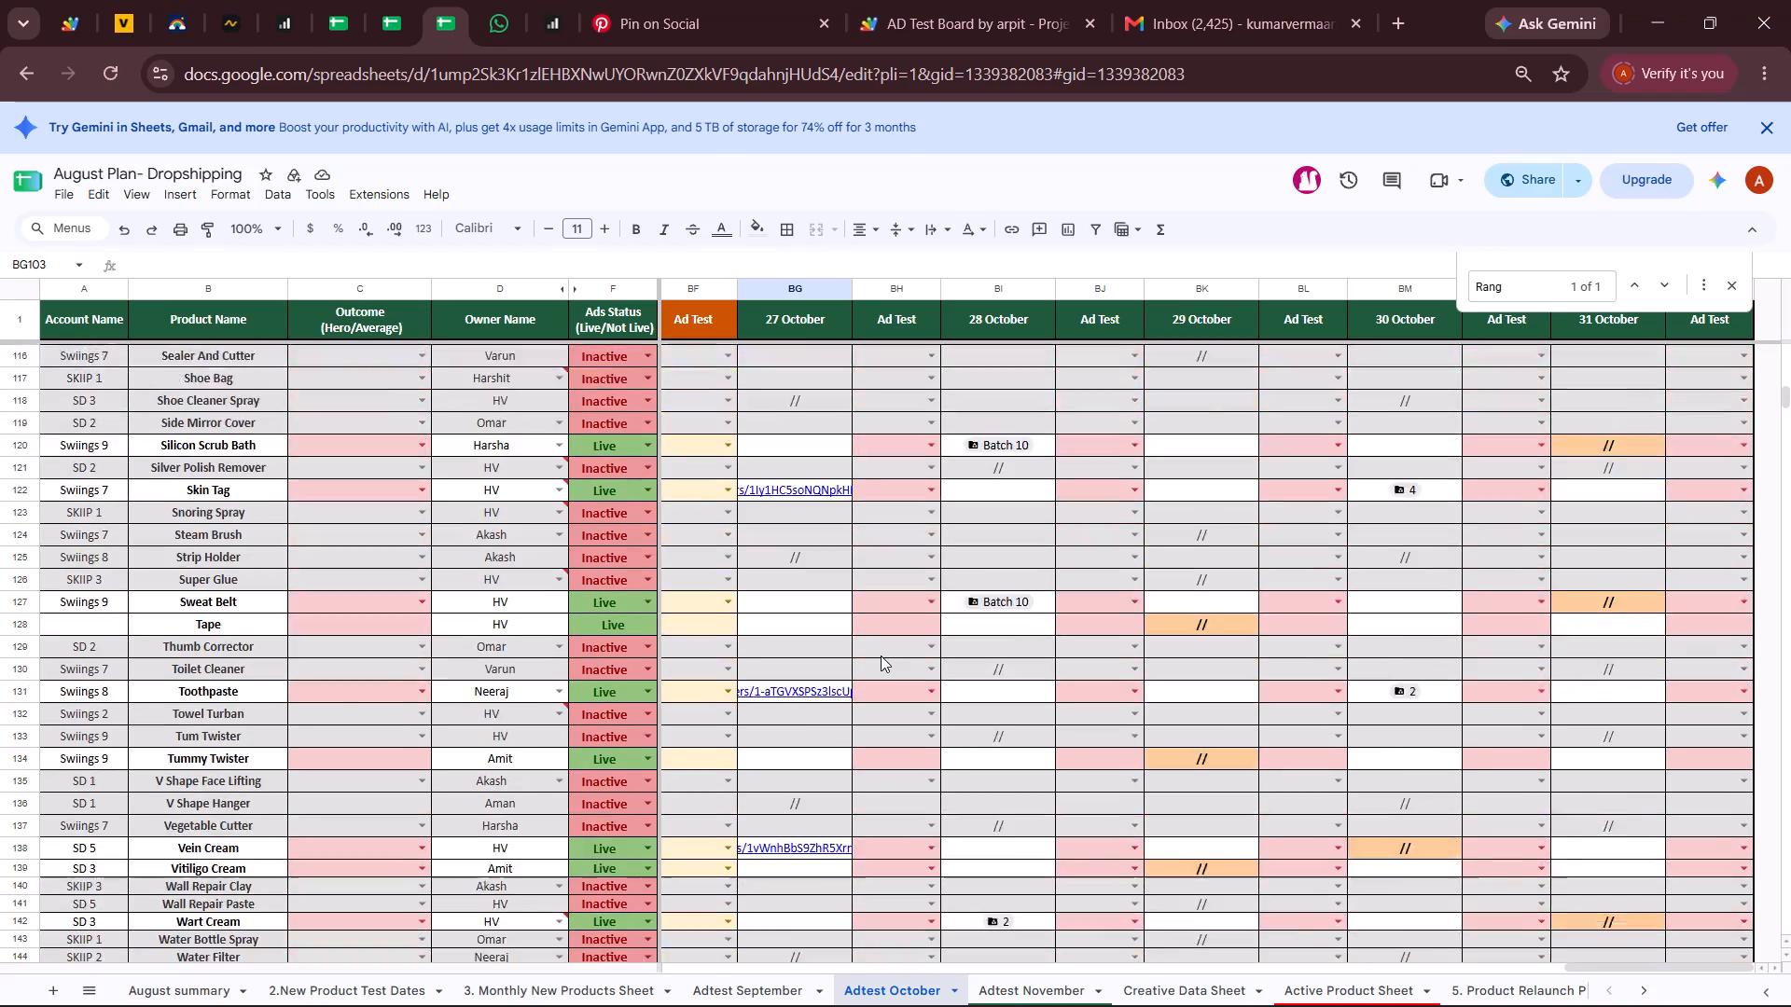
scroll(881, 655, "down", 2)
scroll(881, 655, "up", 6)
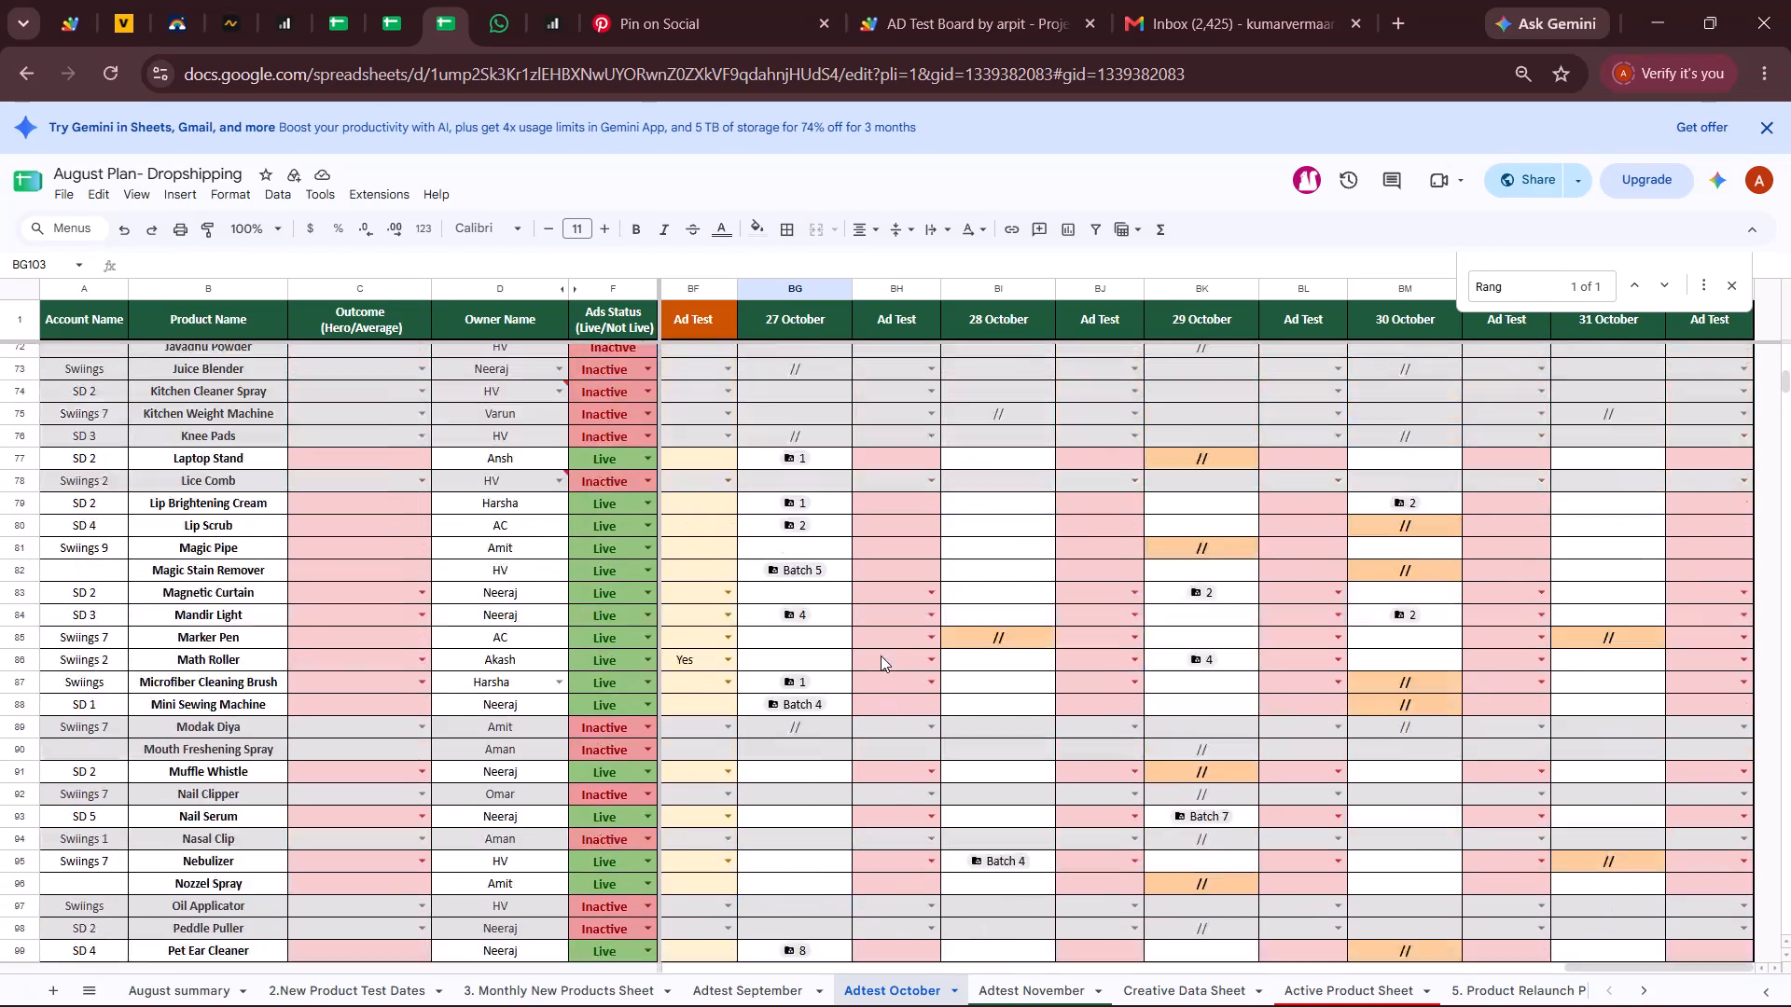
scroll(881, 655, "up", 4)
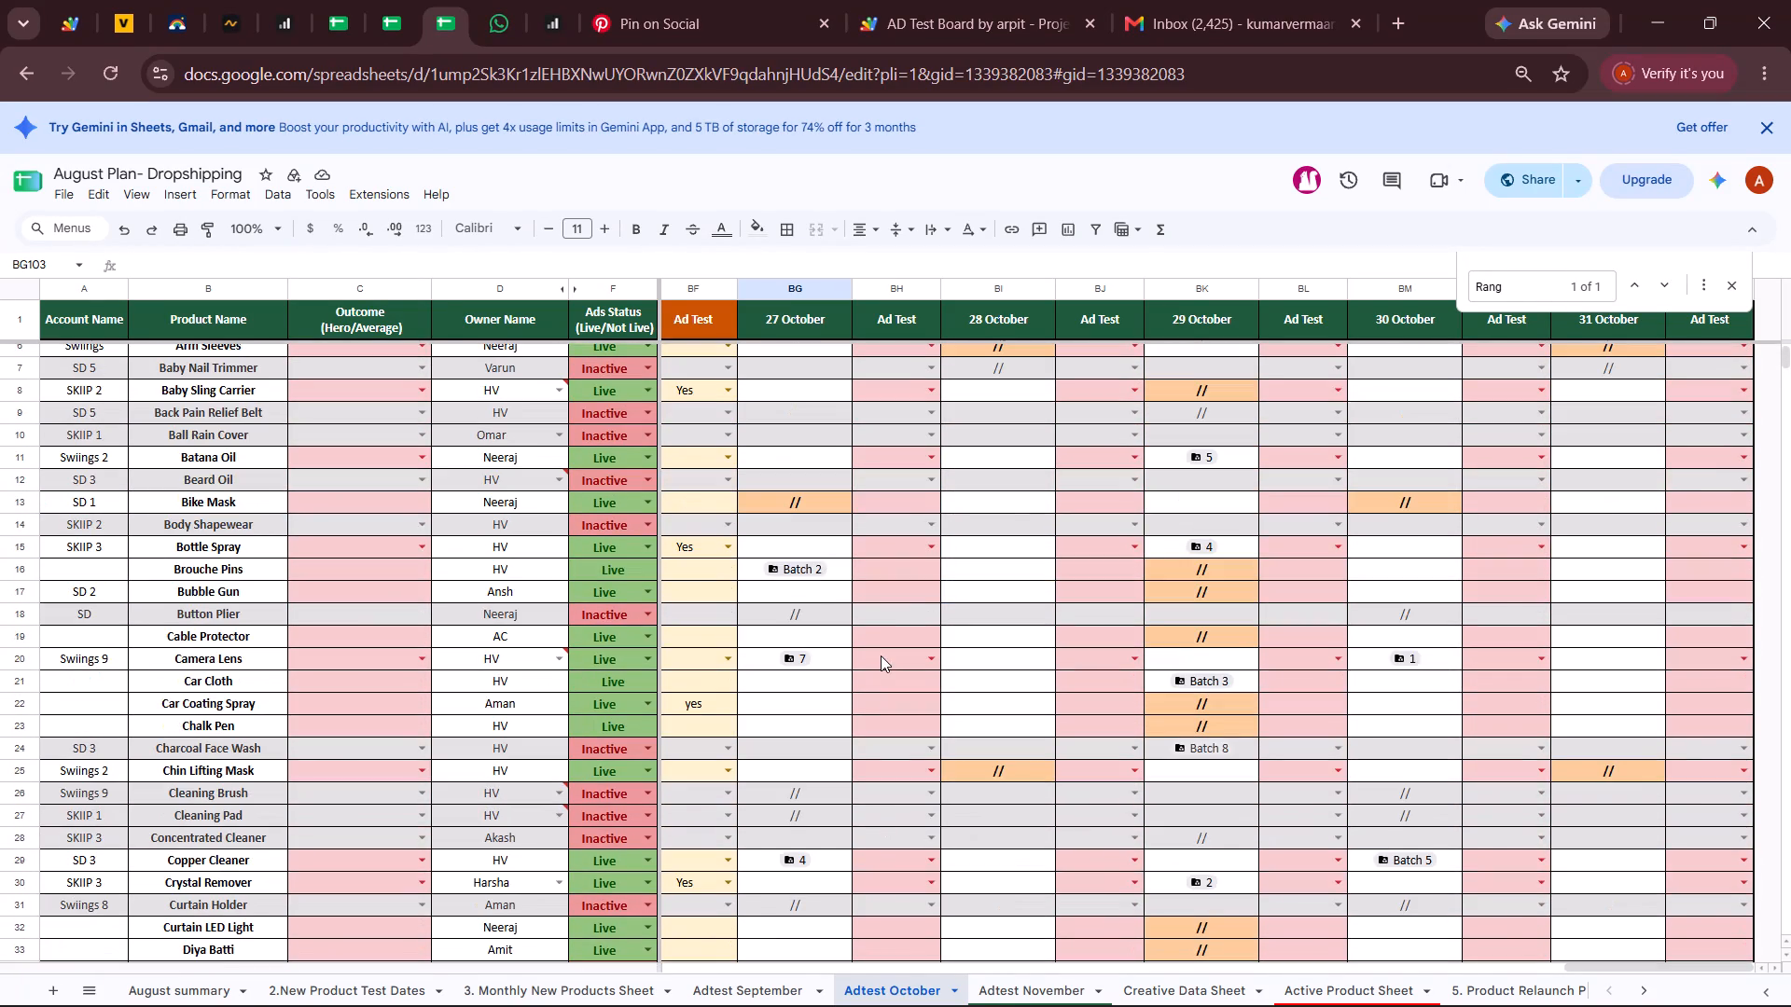
Examine the 27 October entries for all products from the 5 Blade Cutter row to the Skull Belt row, including Bike Mask.
scroll(790, 578, "right", 1)
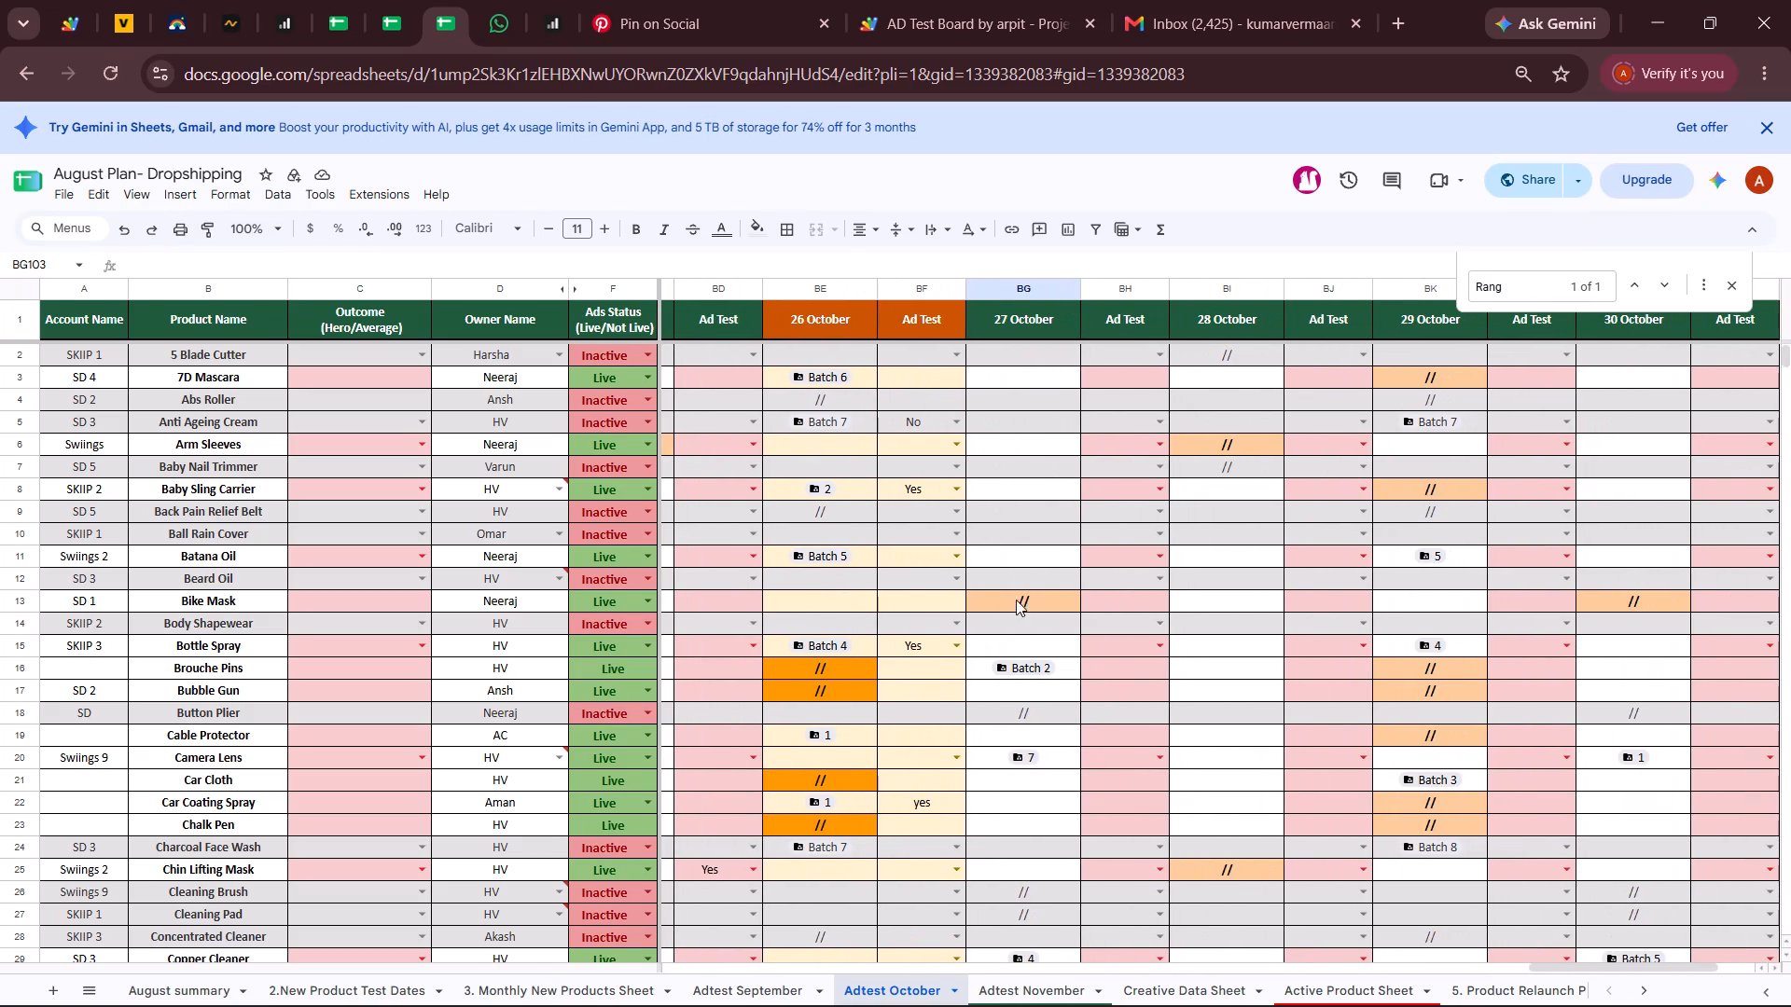
left_click(1037, 600)
scroll(1037, 600, "down", 4)
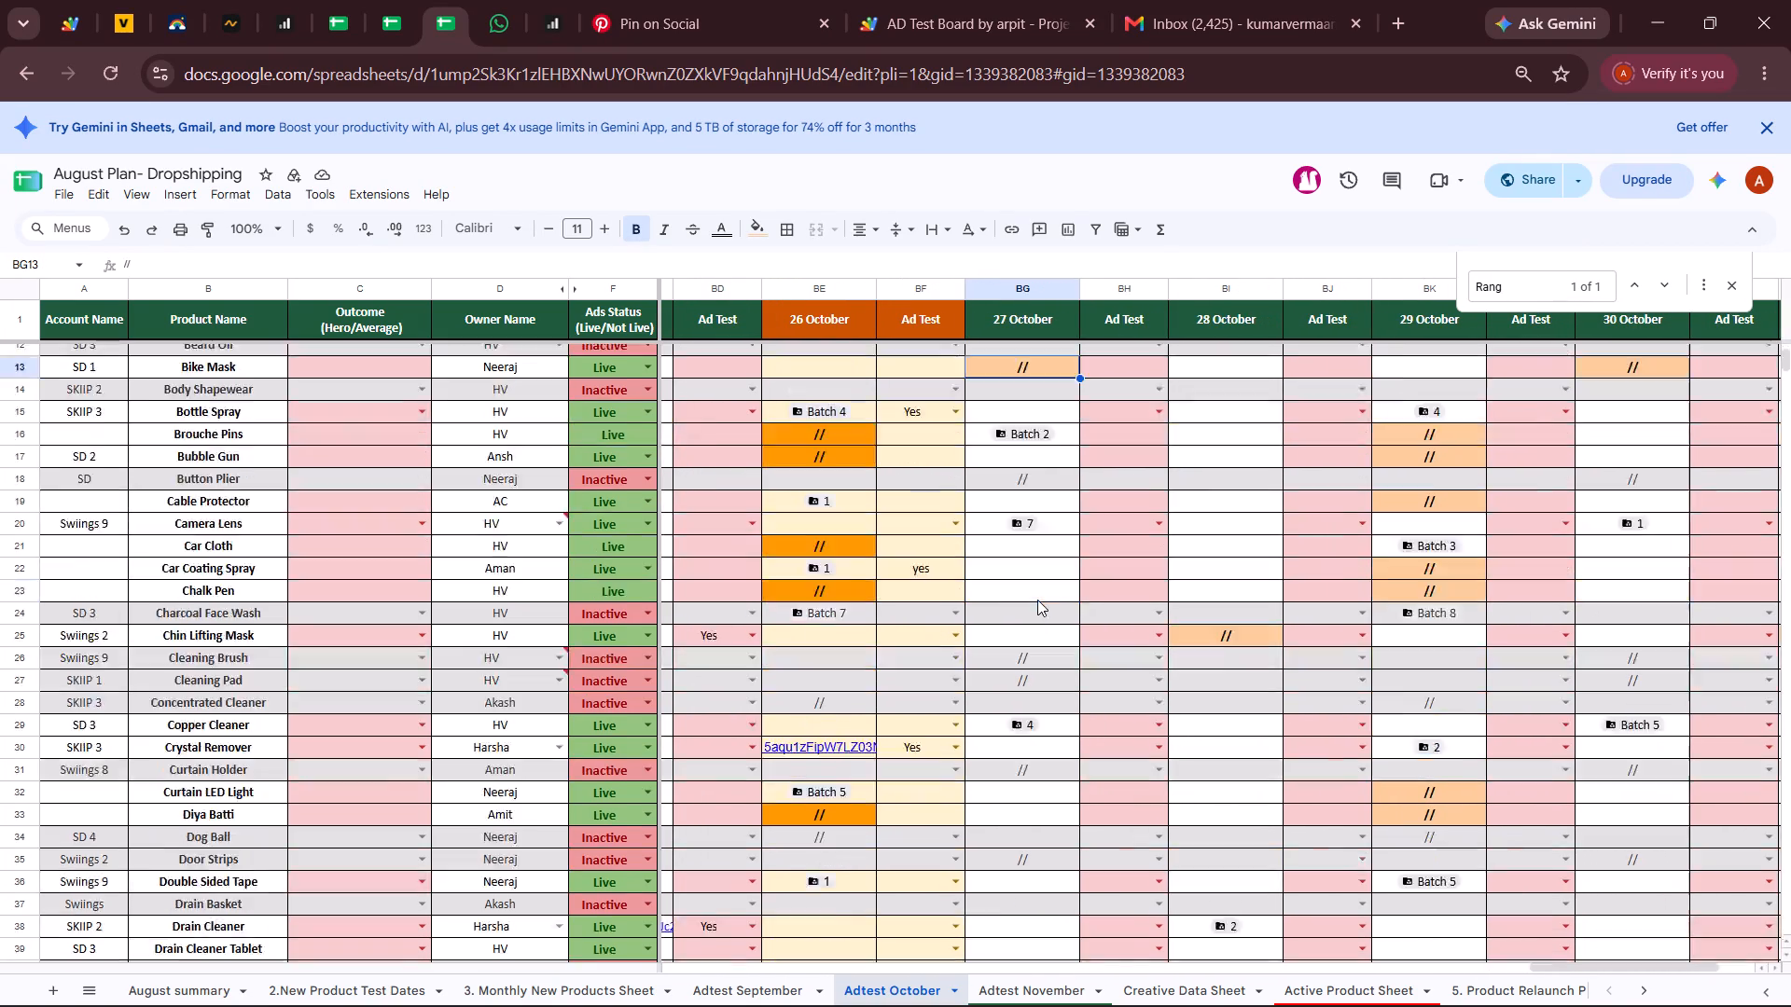
scroll(1037, 600, "down", 4)
scroll(1037, 600, "up", 1)
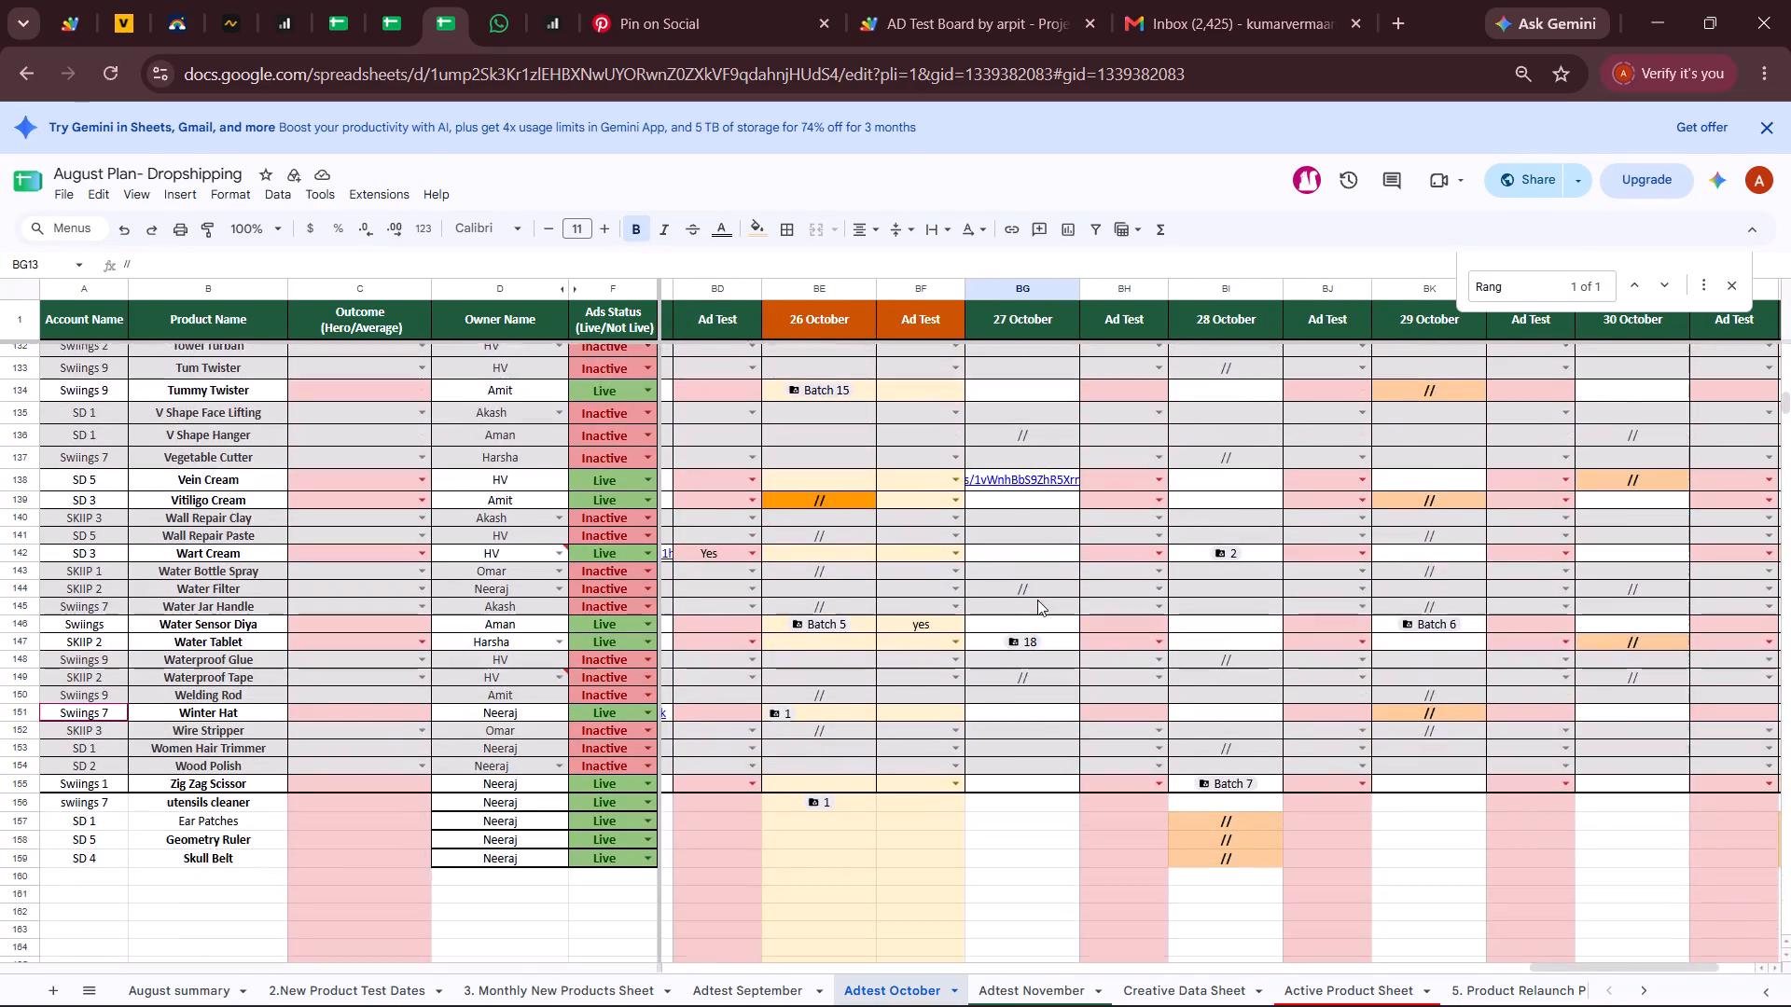
scroll(1037, 600, "up", 4)
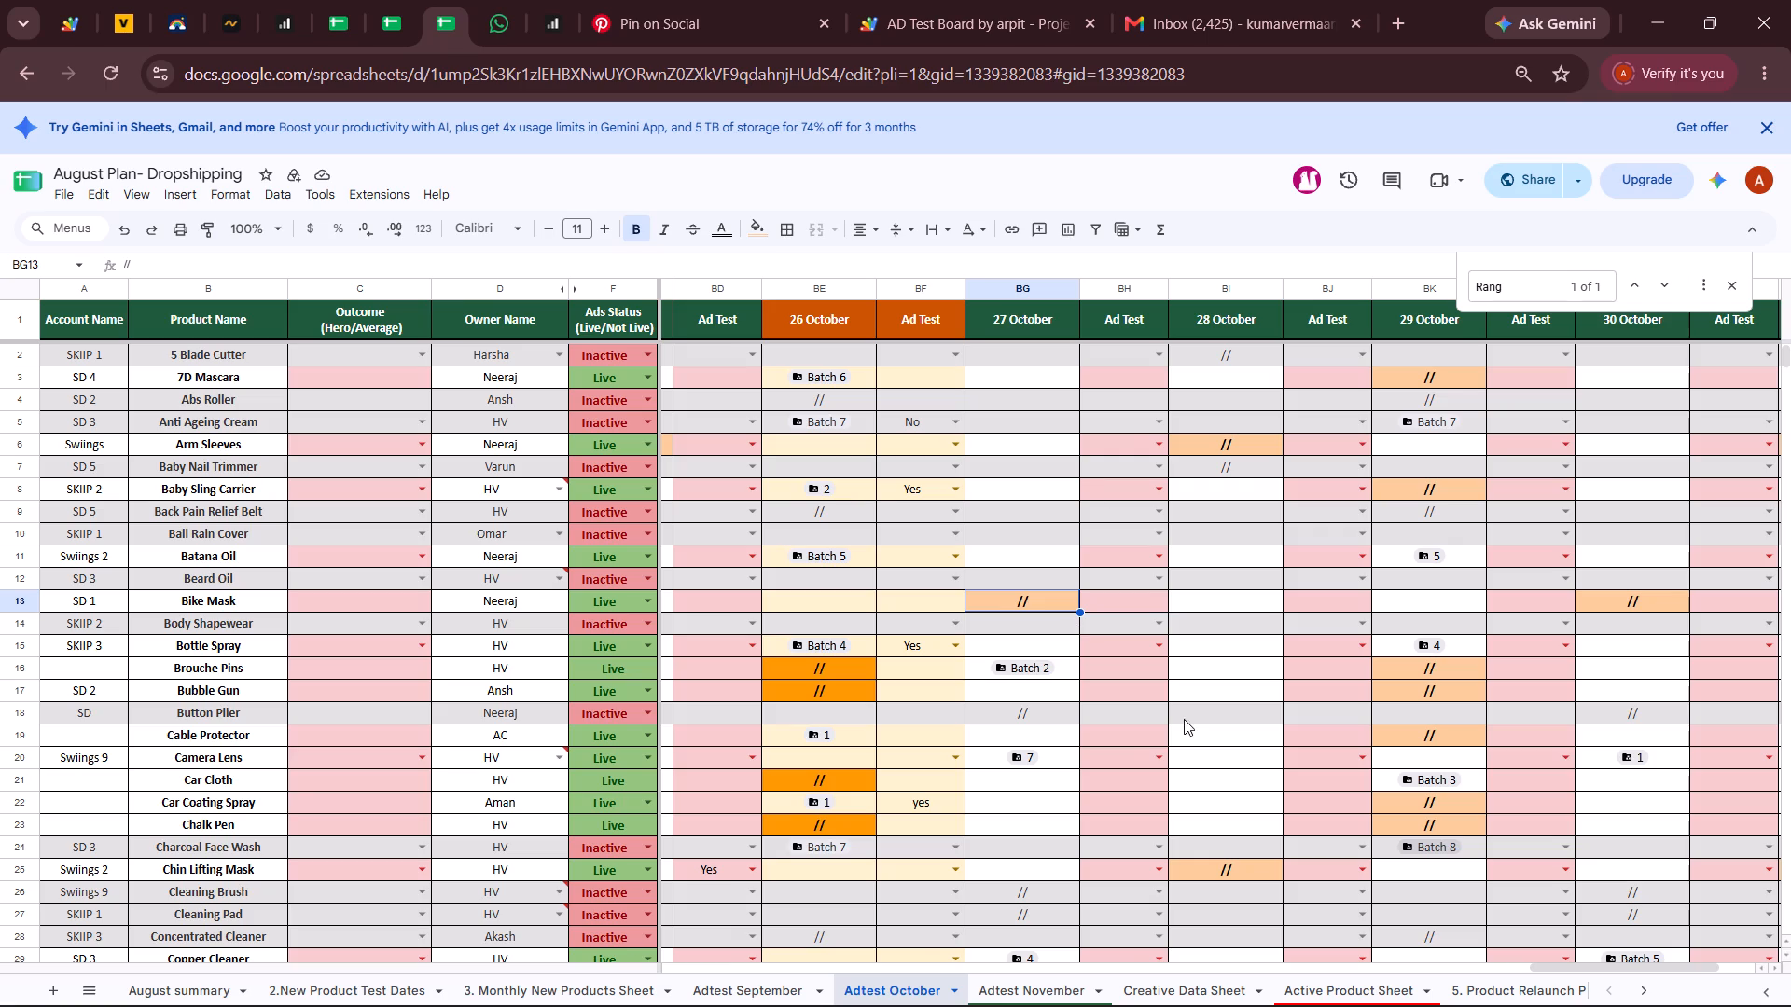
scroll(1229, 755, "left", 6)
scroll(1229, 755, "right", 3)
scroll(1229, 755, "down", 4)
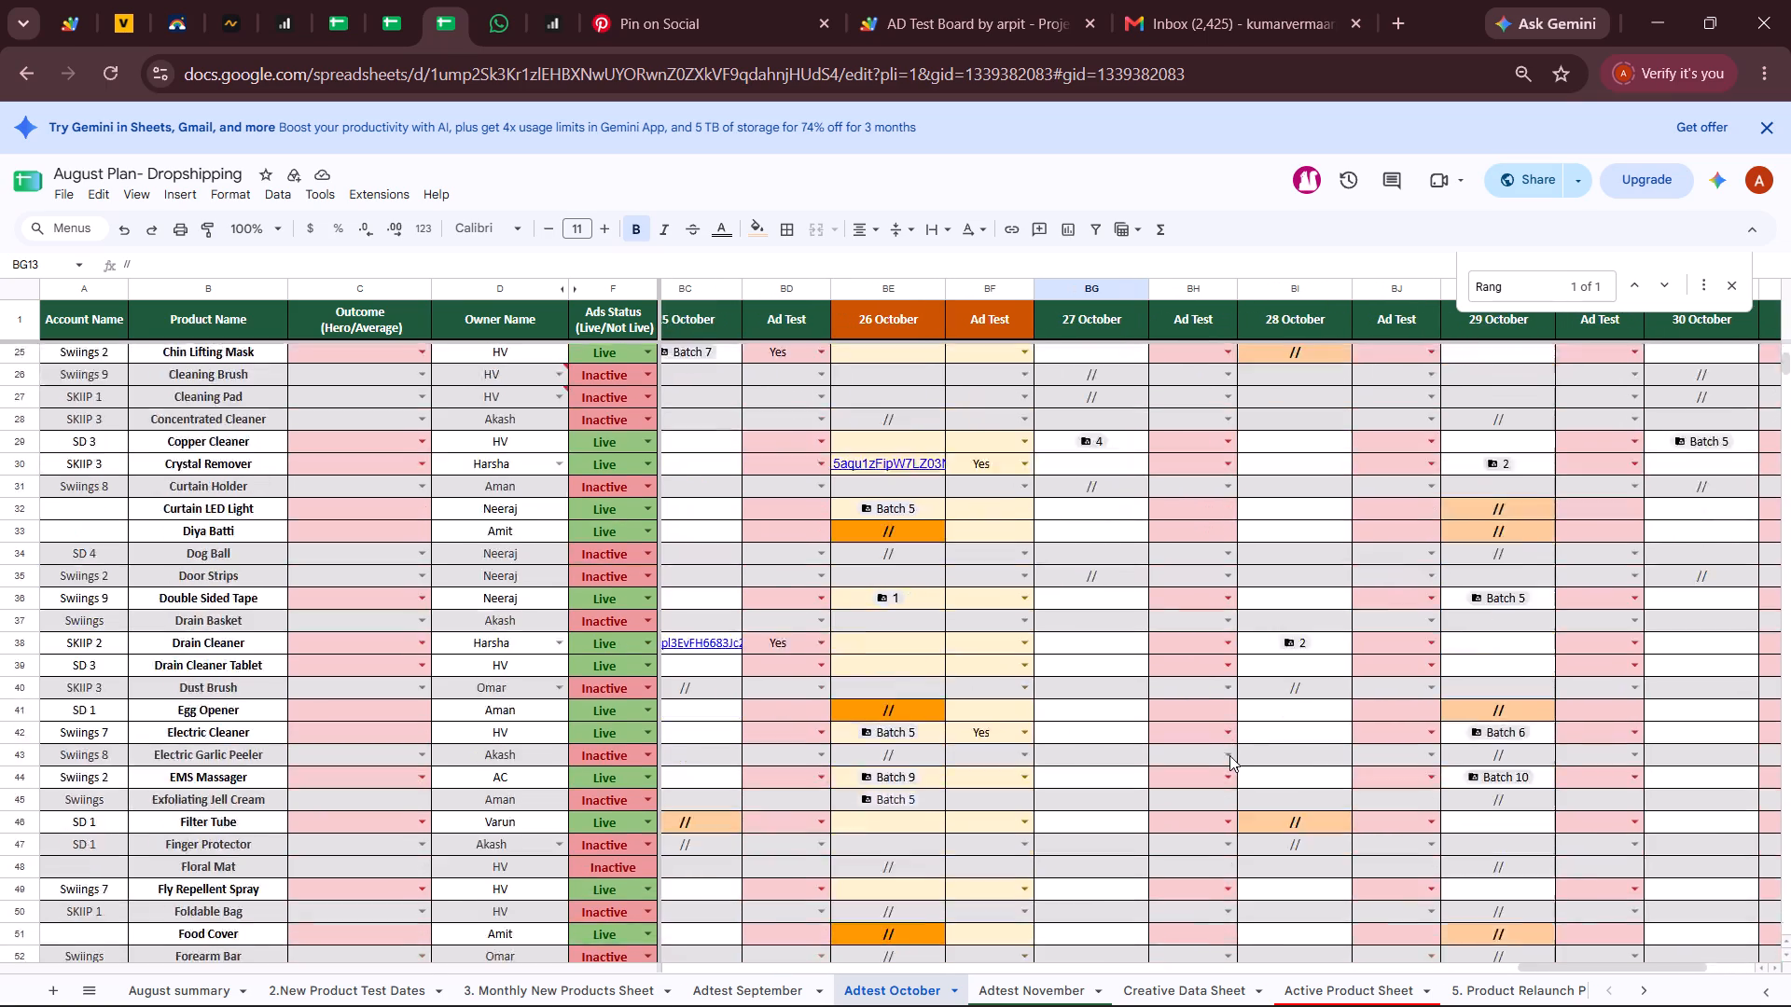
scroll(1229, 755, "down", 7)
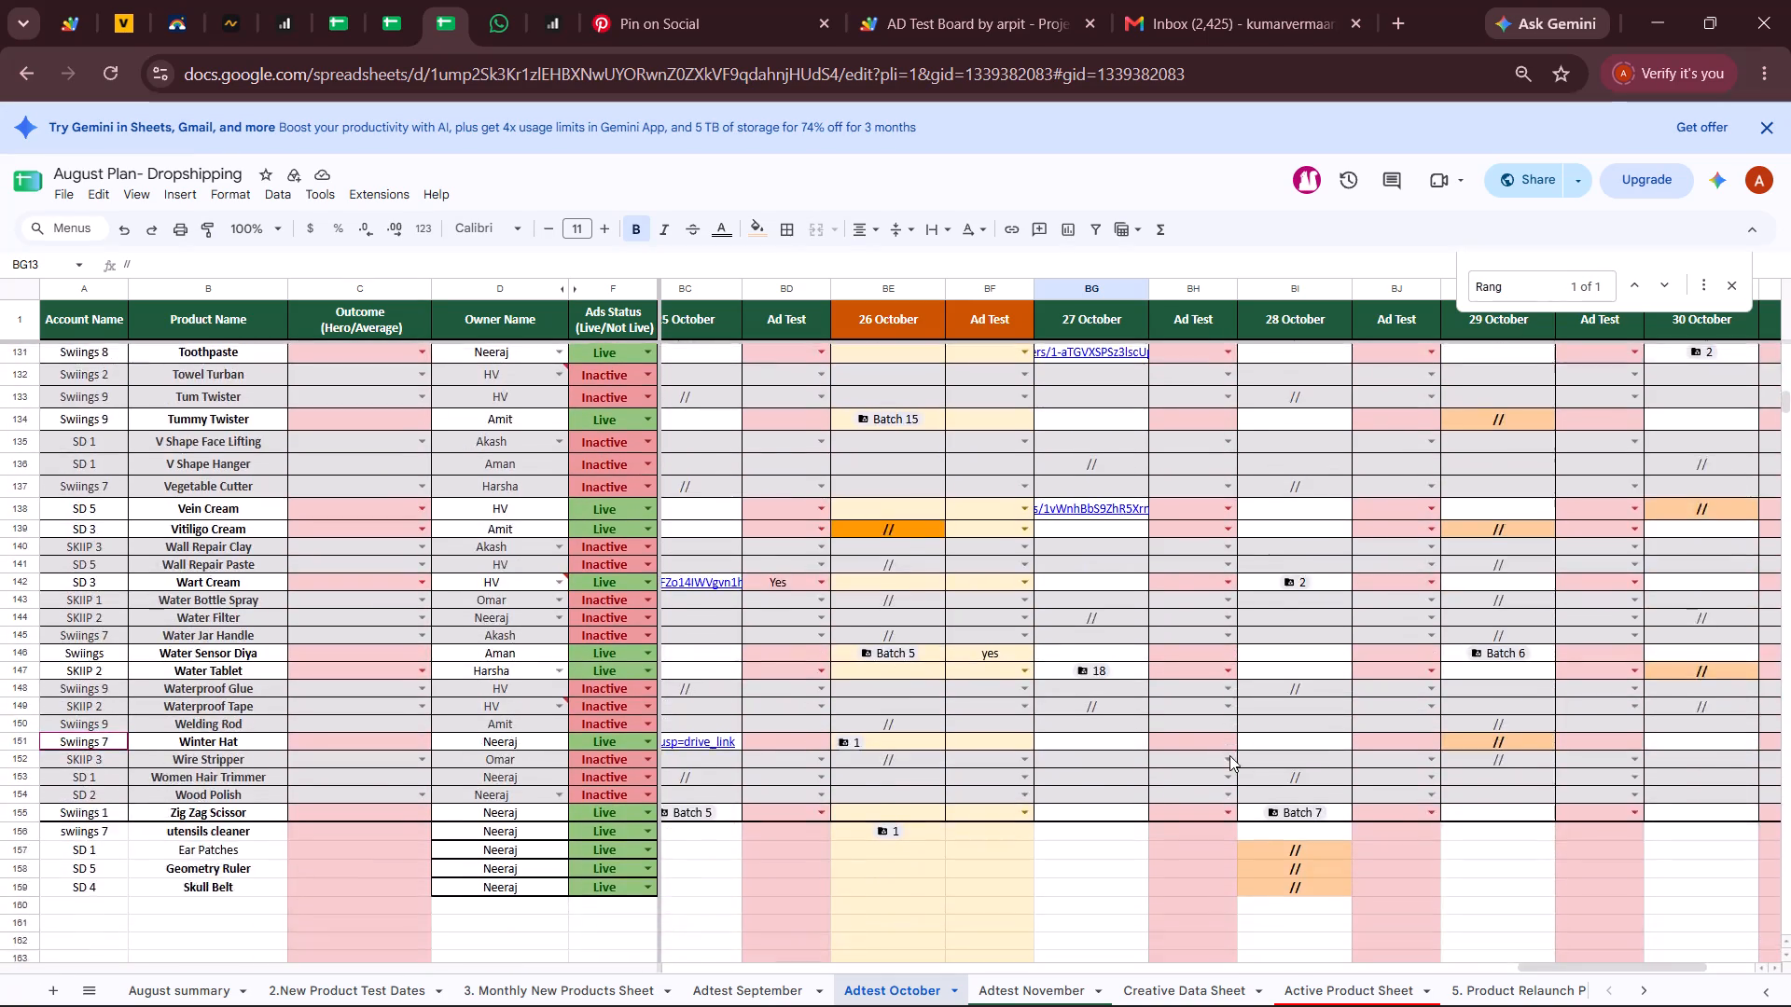
scroll(1229, 755, "down", 1)
scroll(1229, 755, "up", 10)
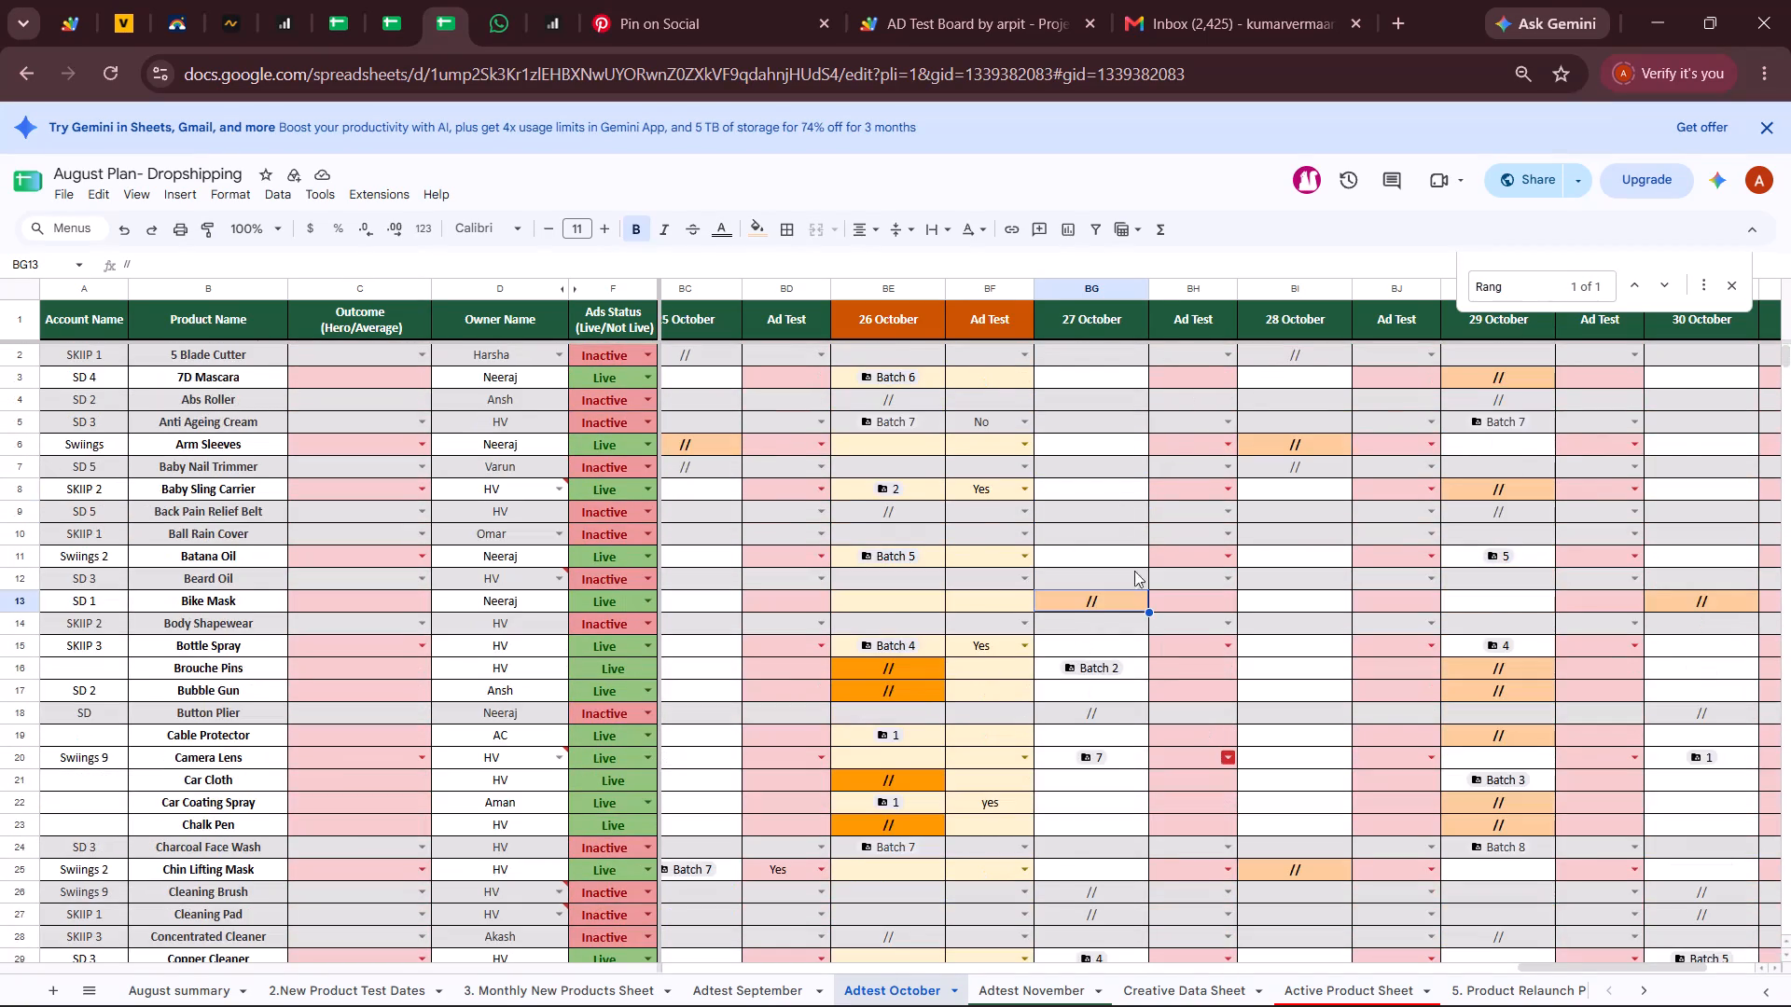
left_click(1111, 489)
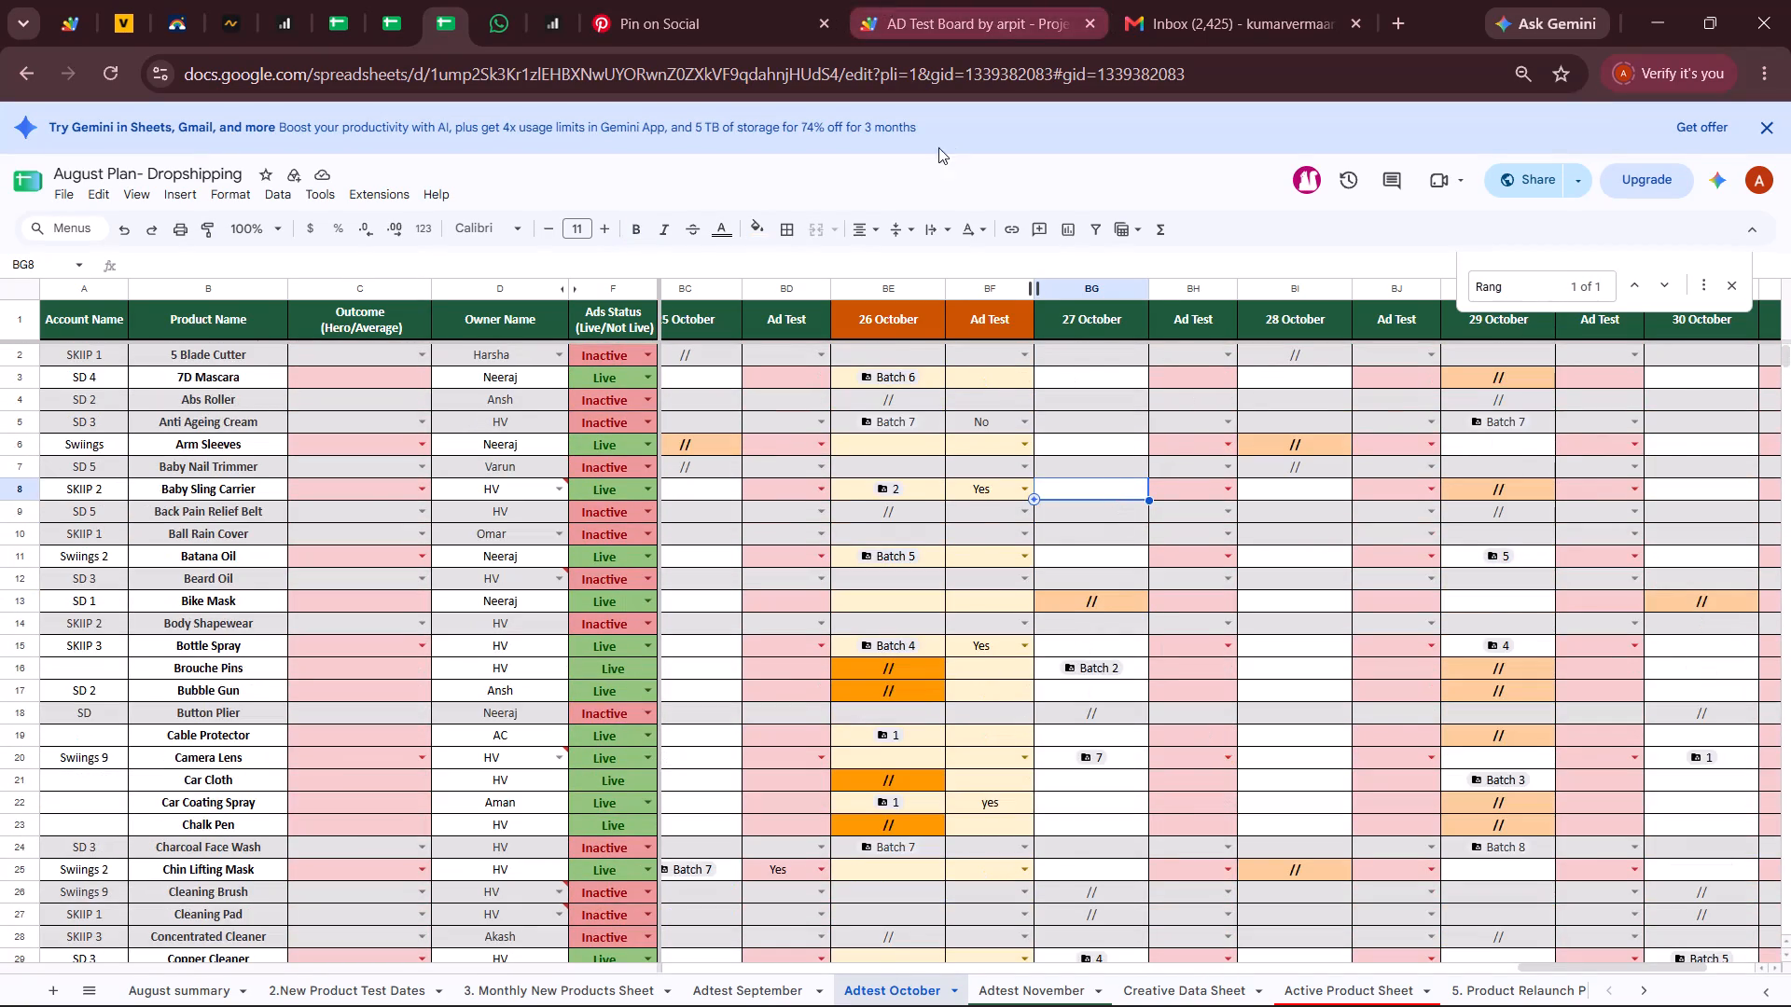
left_click(1084, 608)
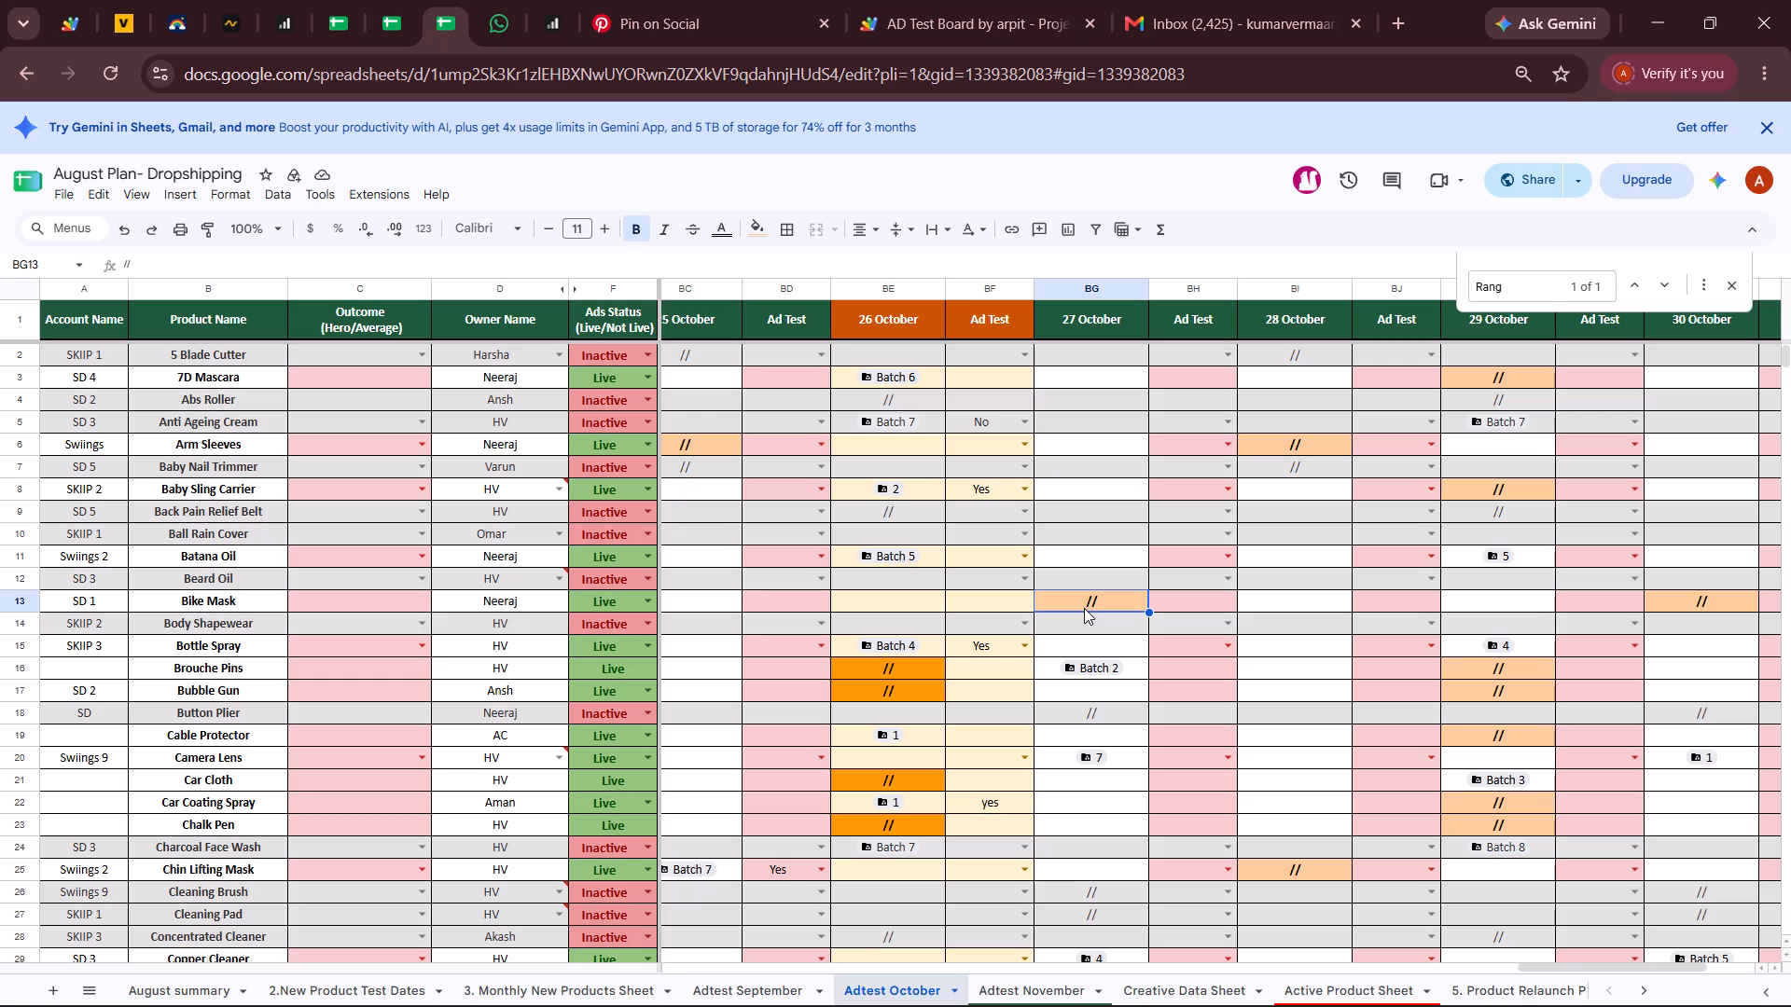
Switch to the Meta Ads Dashboard and duplicate its browser tab.
left_click(557, 7)
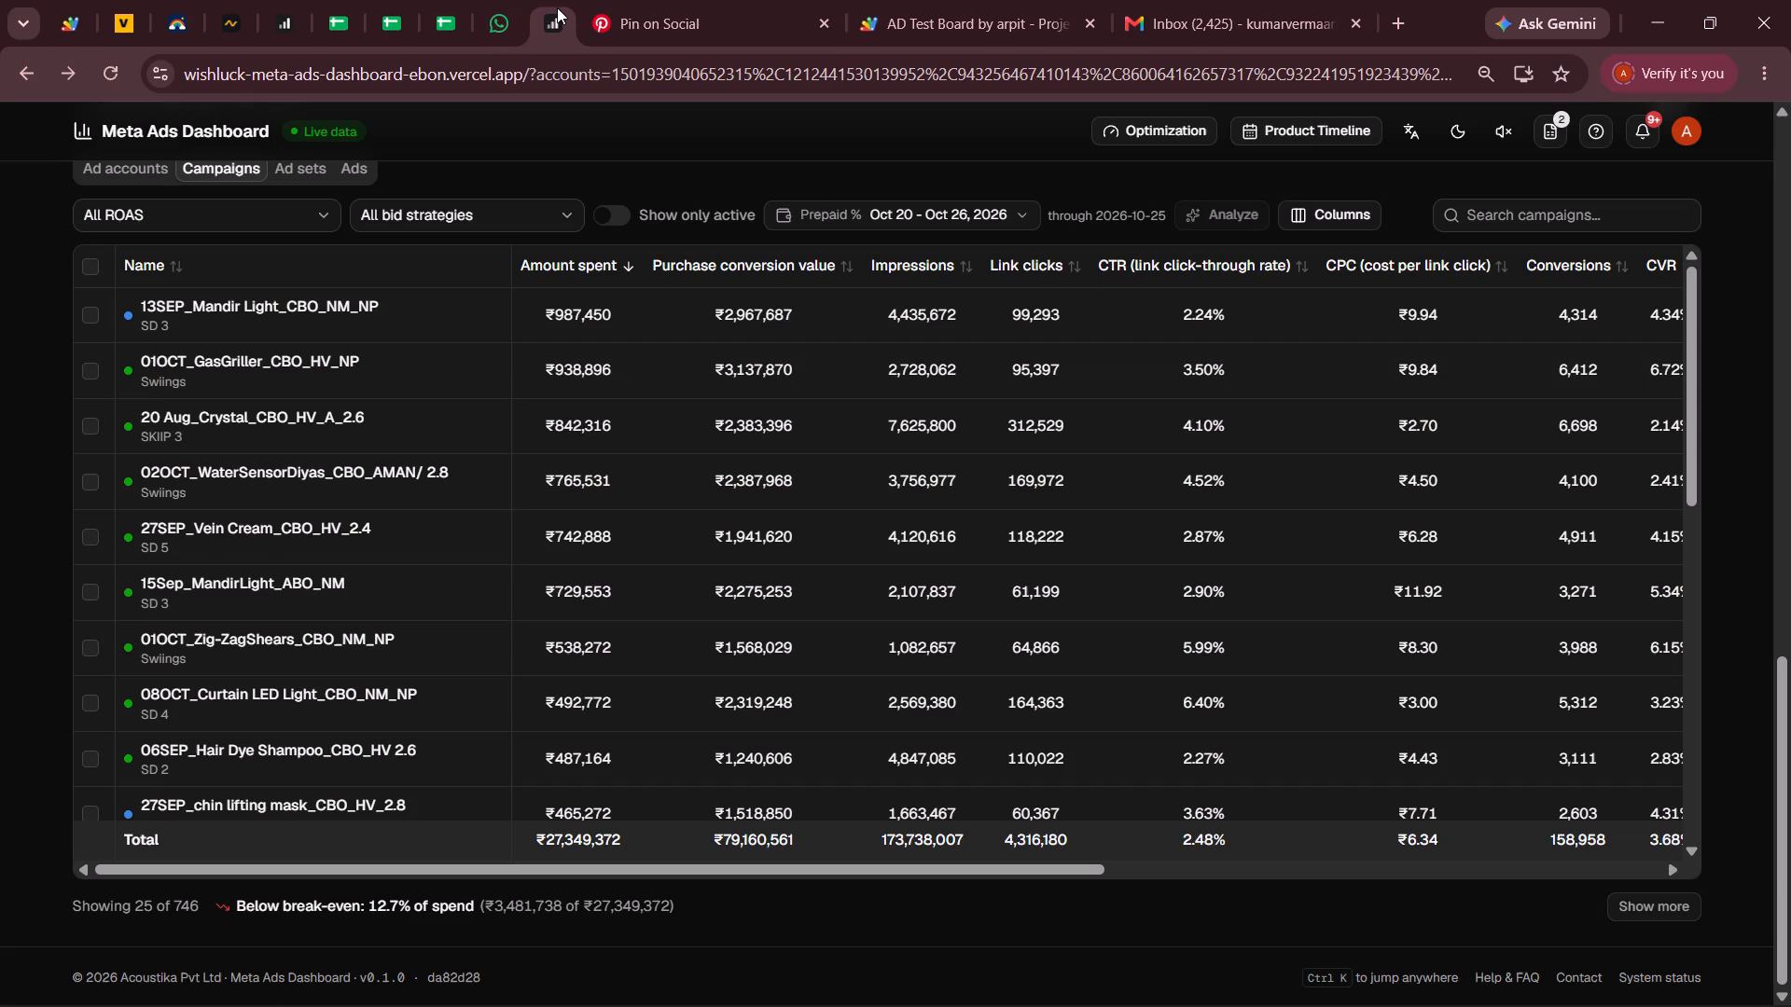
scroll(893, 357, "up", 10)
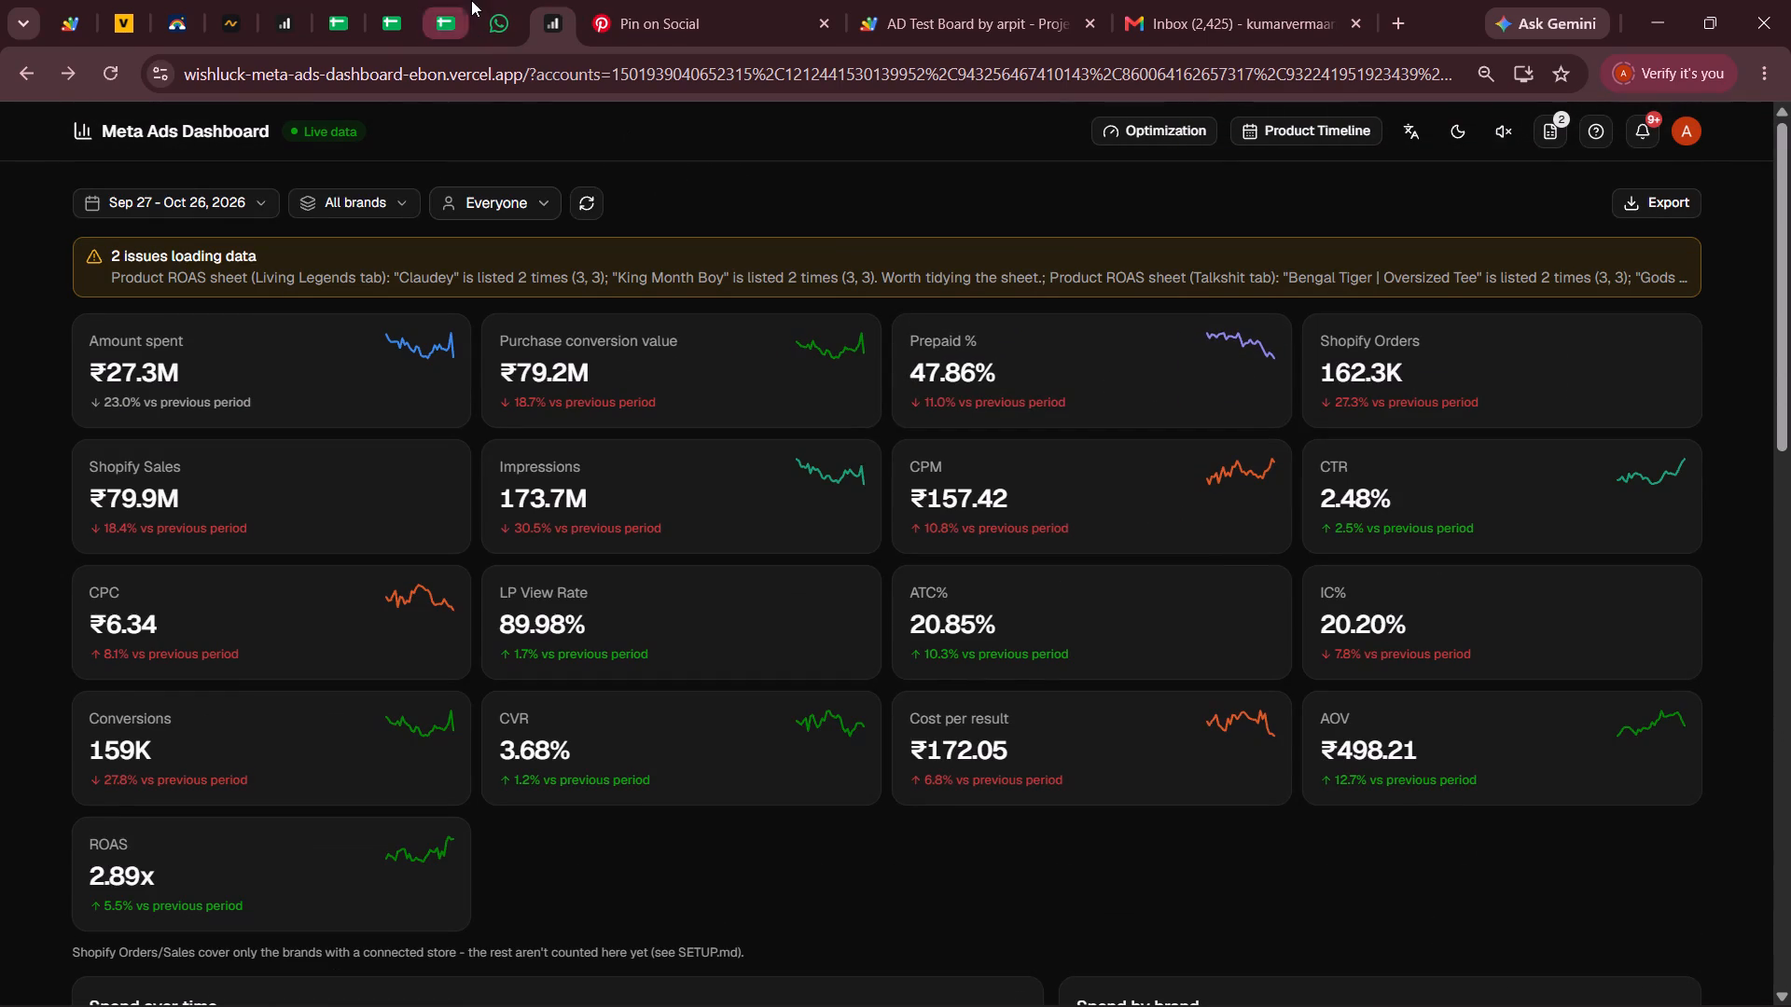
right_click(556, 9)
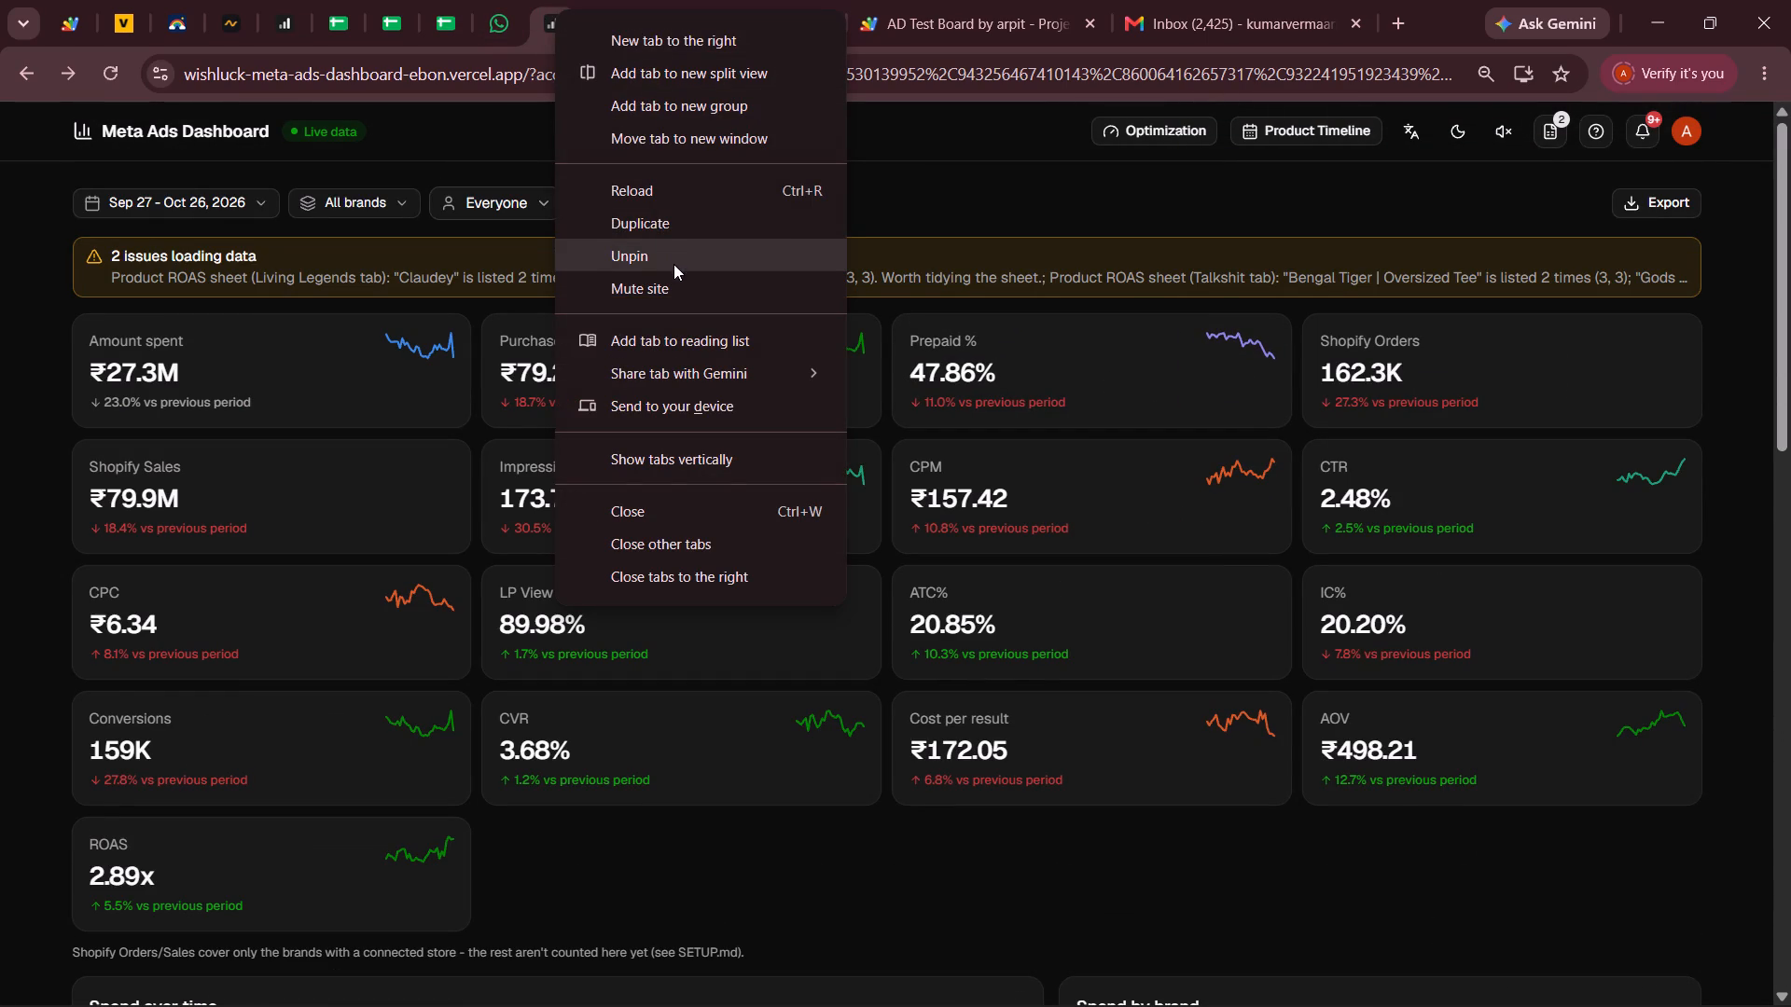
left_click(657, 225)
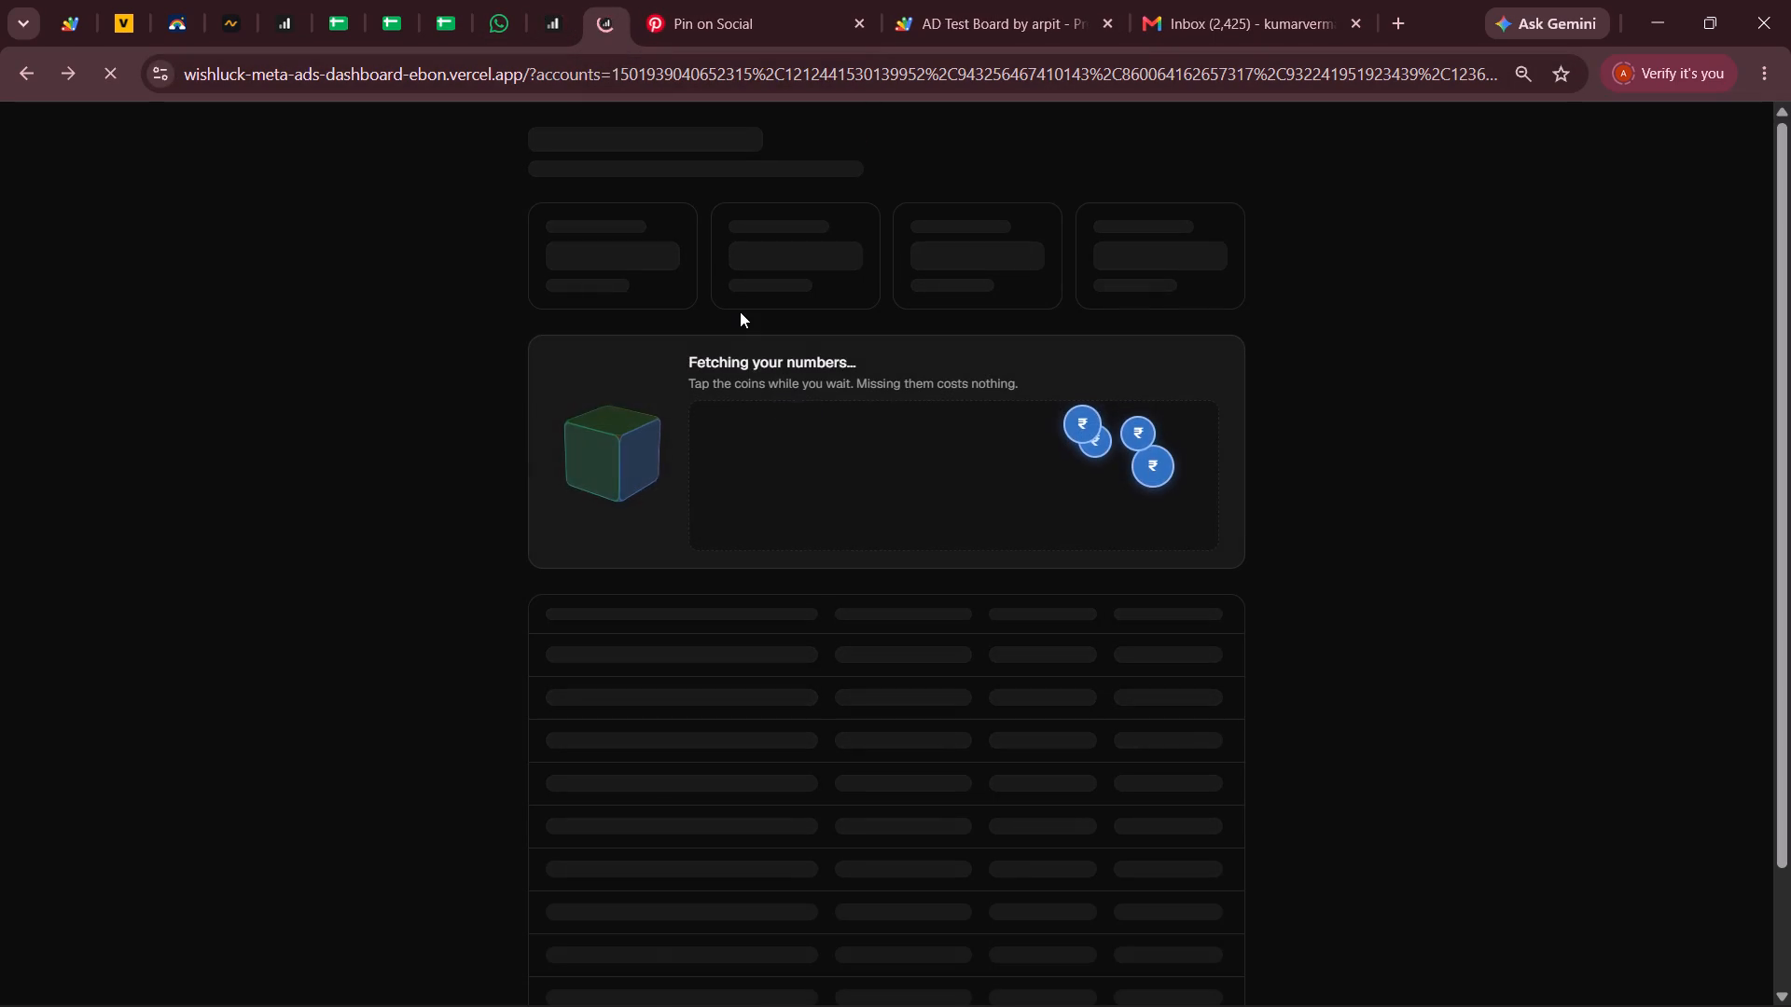
left_click(530, 69)
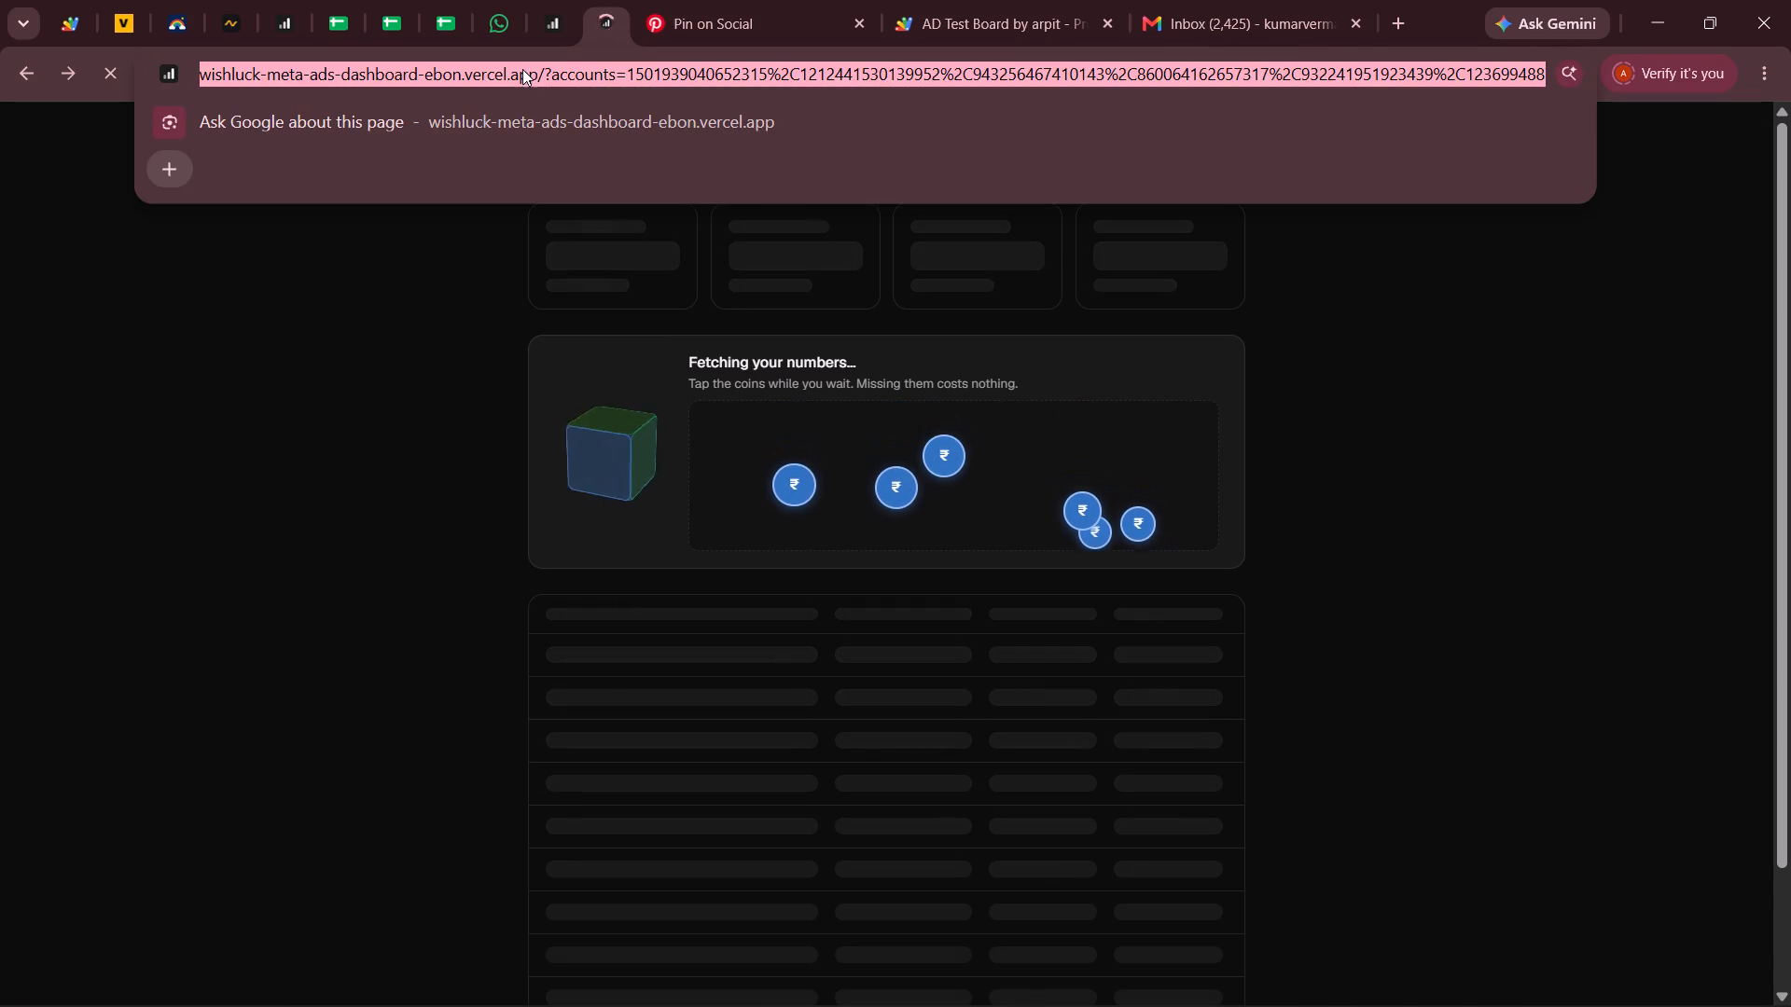
left_click(521, 69)
left_click_drag(589, 66, 288, 70)
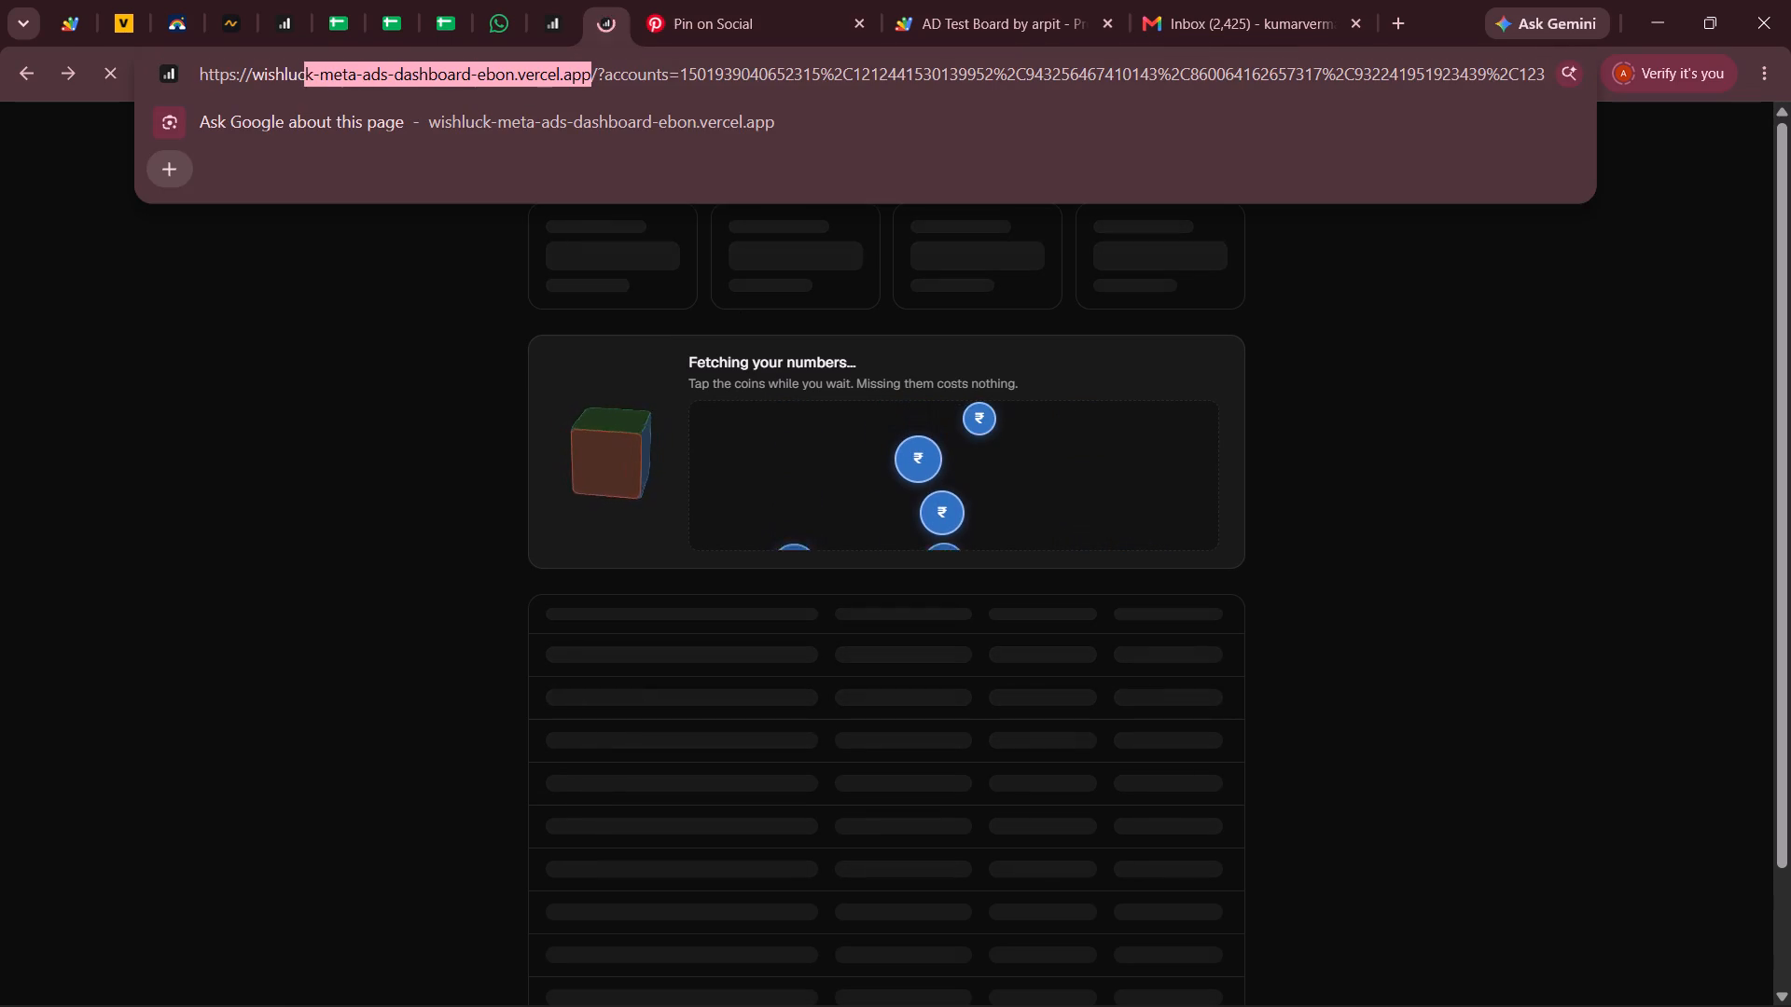
left_click_drag(288, 70, 181, 55)
key("ctrl+c")
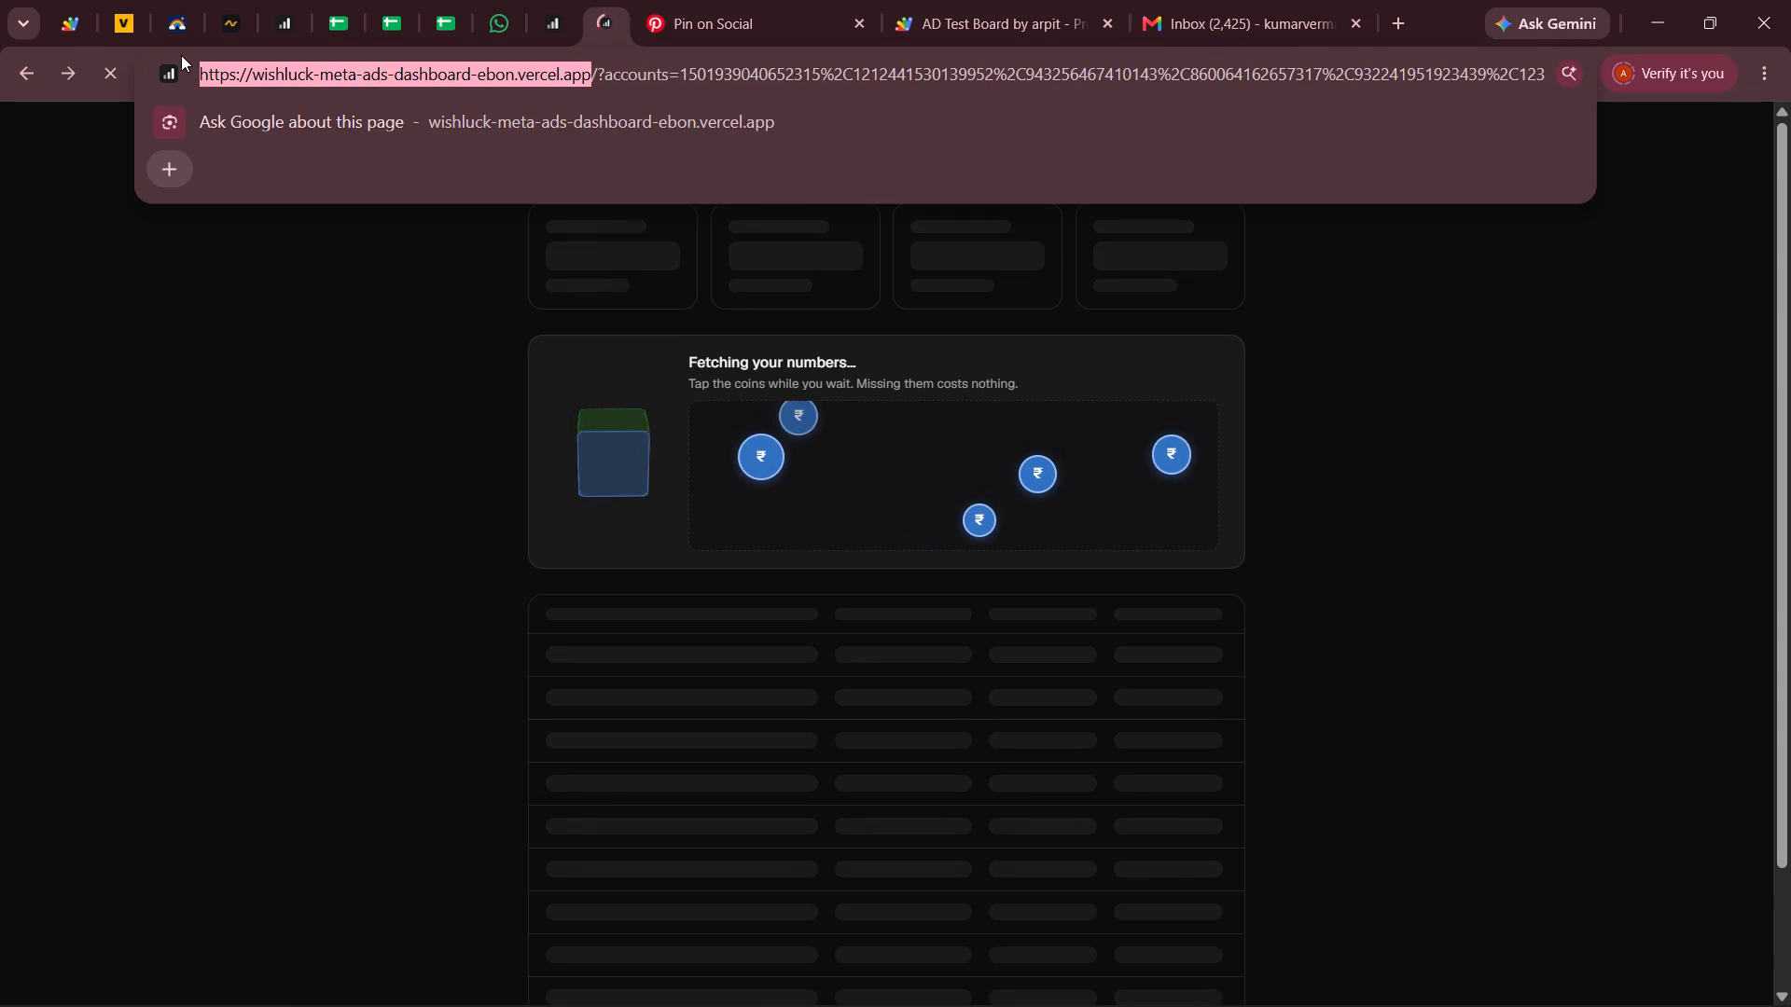
Load the copied base address in the duplicated tab to open the dashboard without any query parameters.
key("ctrl+a")
key("ctrl+BackSpace")
key("ctrl+v")
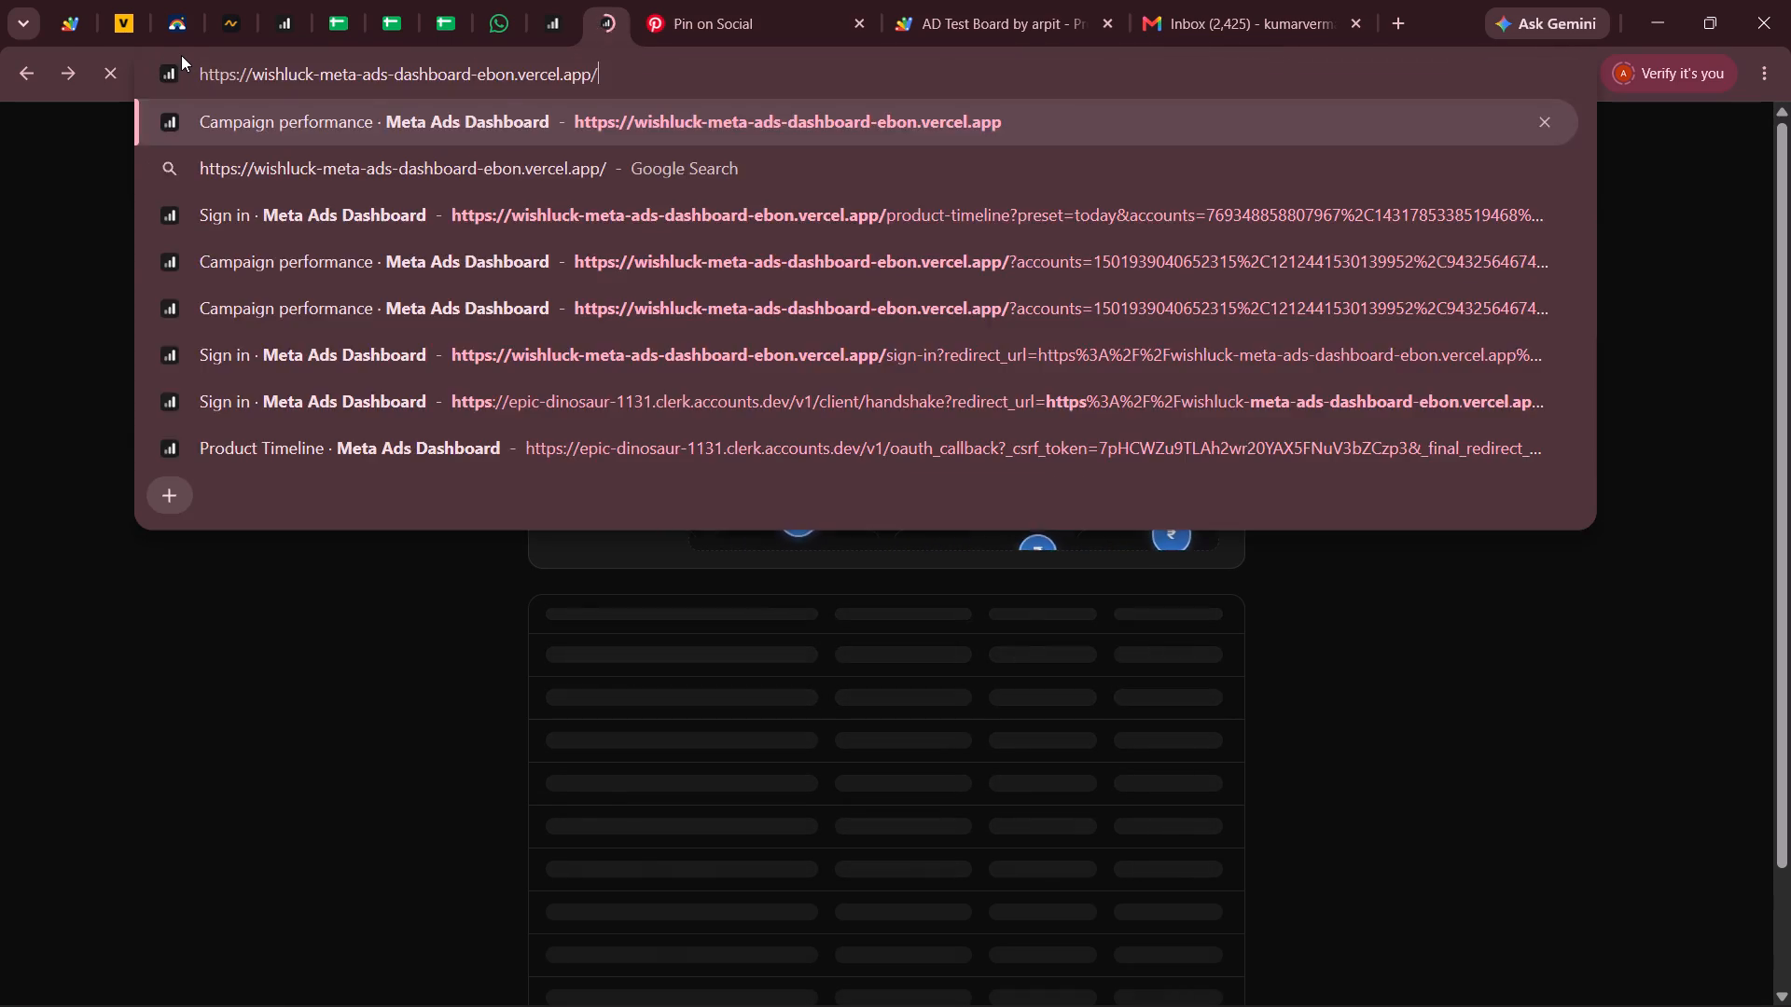
key("ctrl+Return")
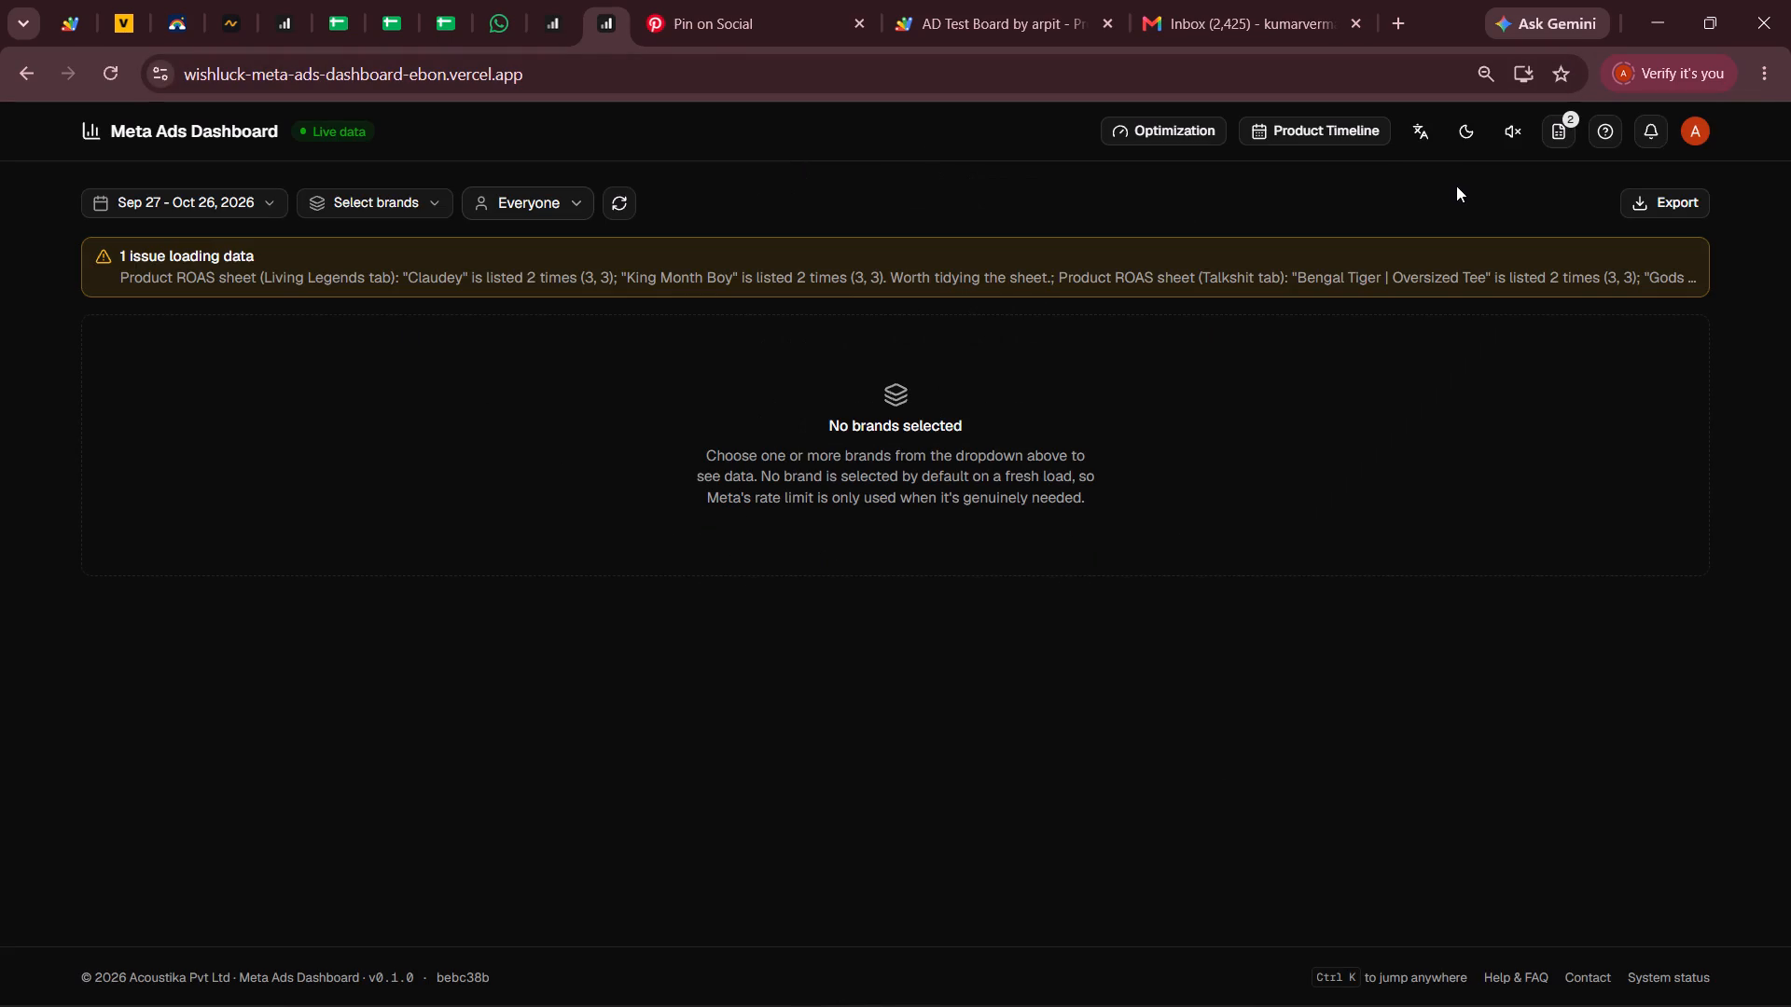
Open the dashboard's Product Timeline page and dismiss the chat notification.
left_click(1354, 132)
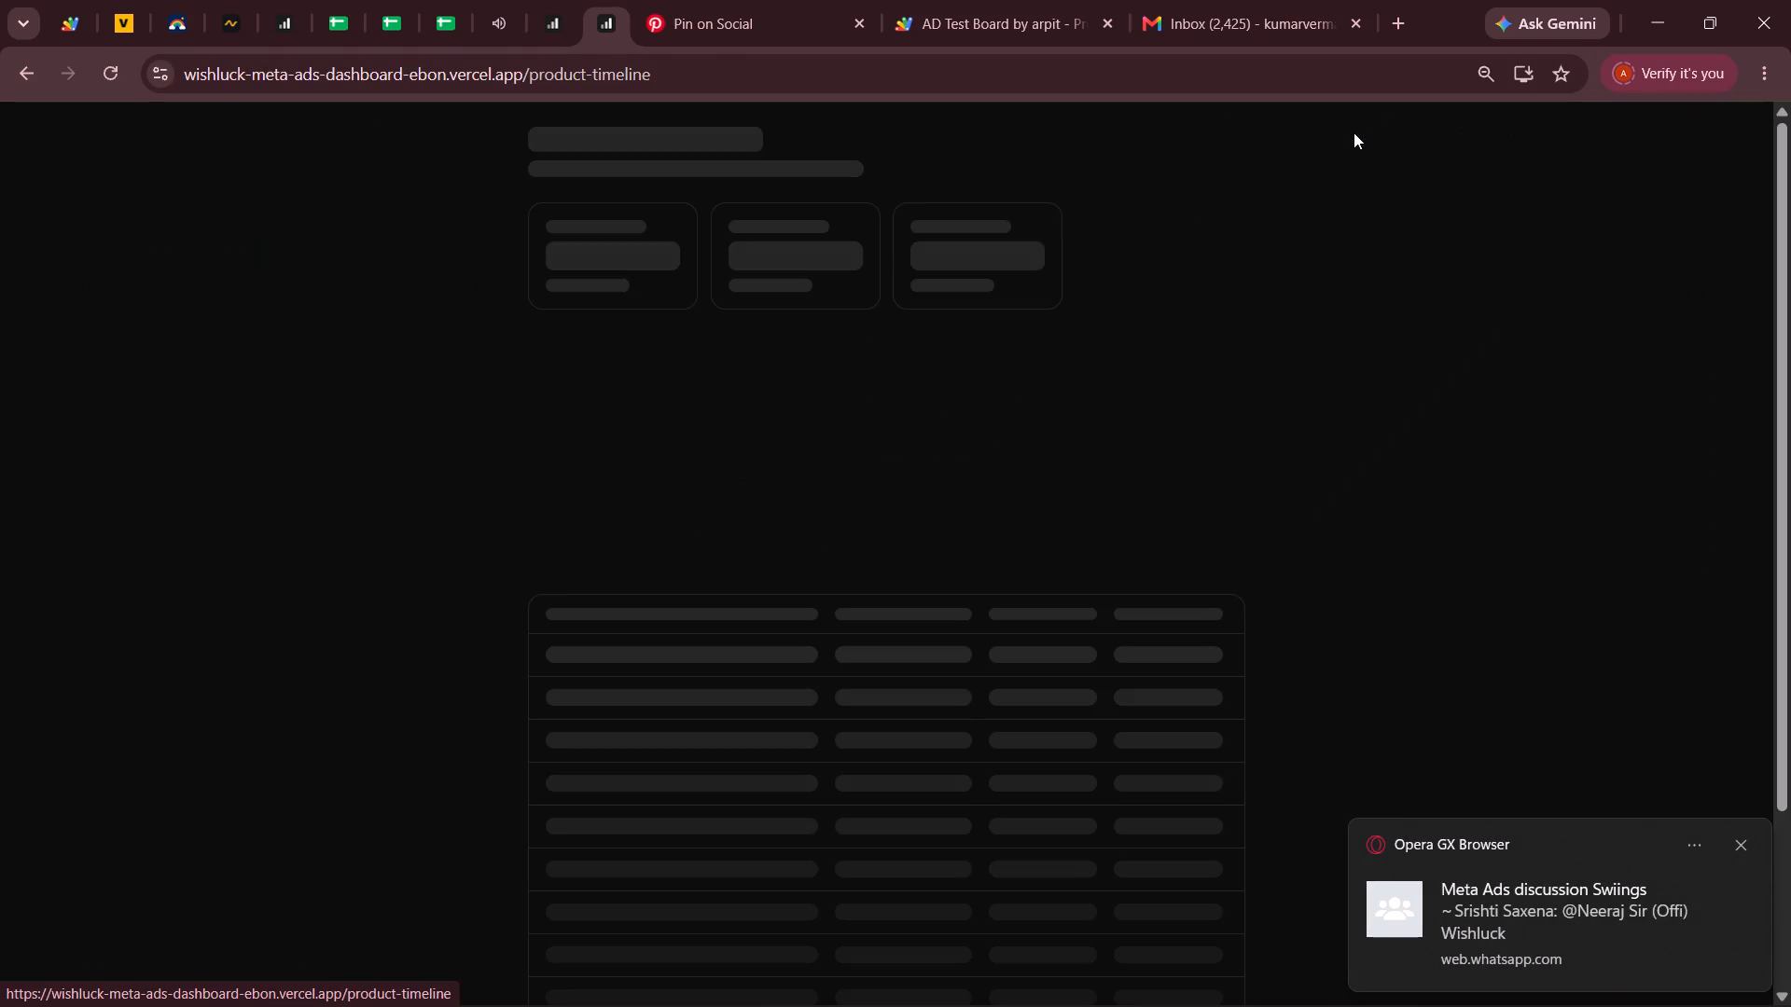
left_click(1743, 842)
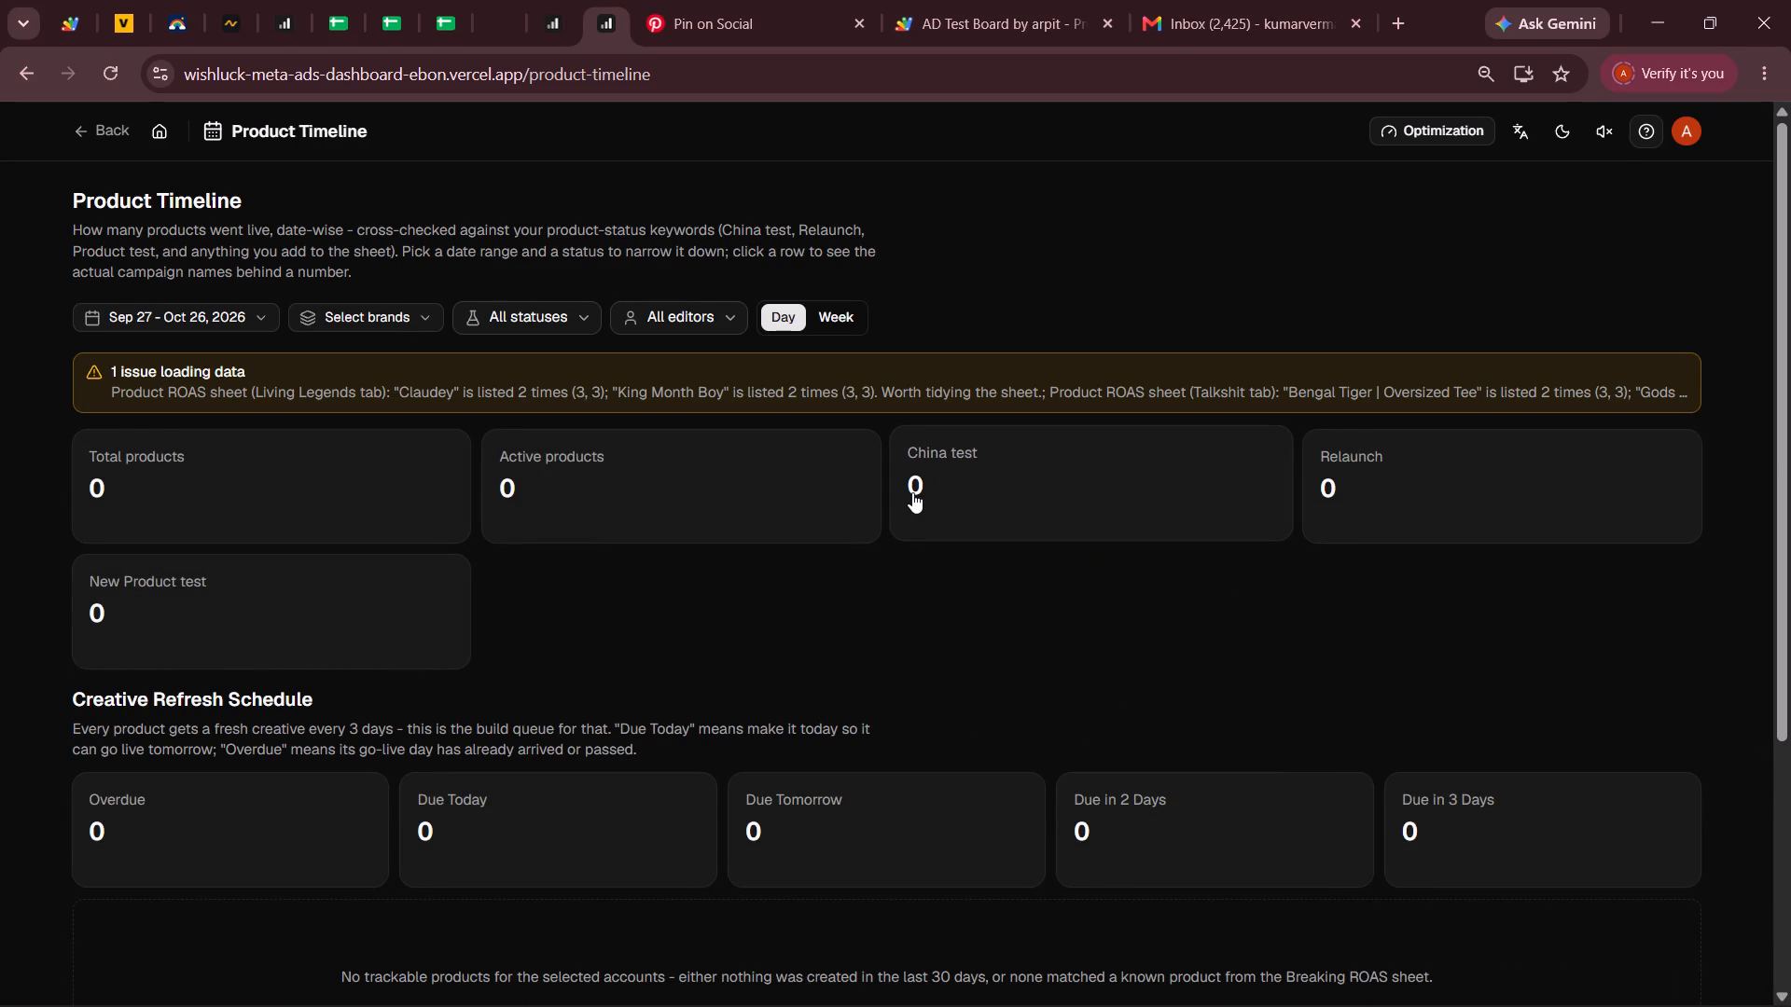
Look over the Product Timeline page, including the Creative Refresh Schedule and the available editor filter options.
scroll(717, 645, "down", 3)
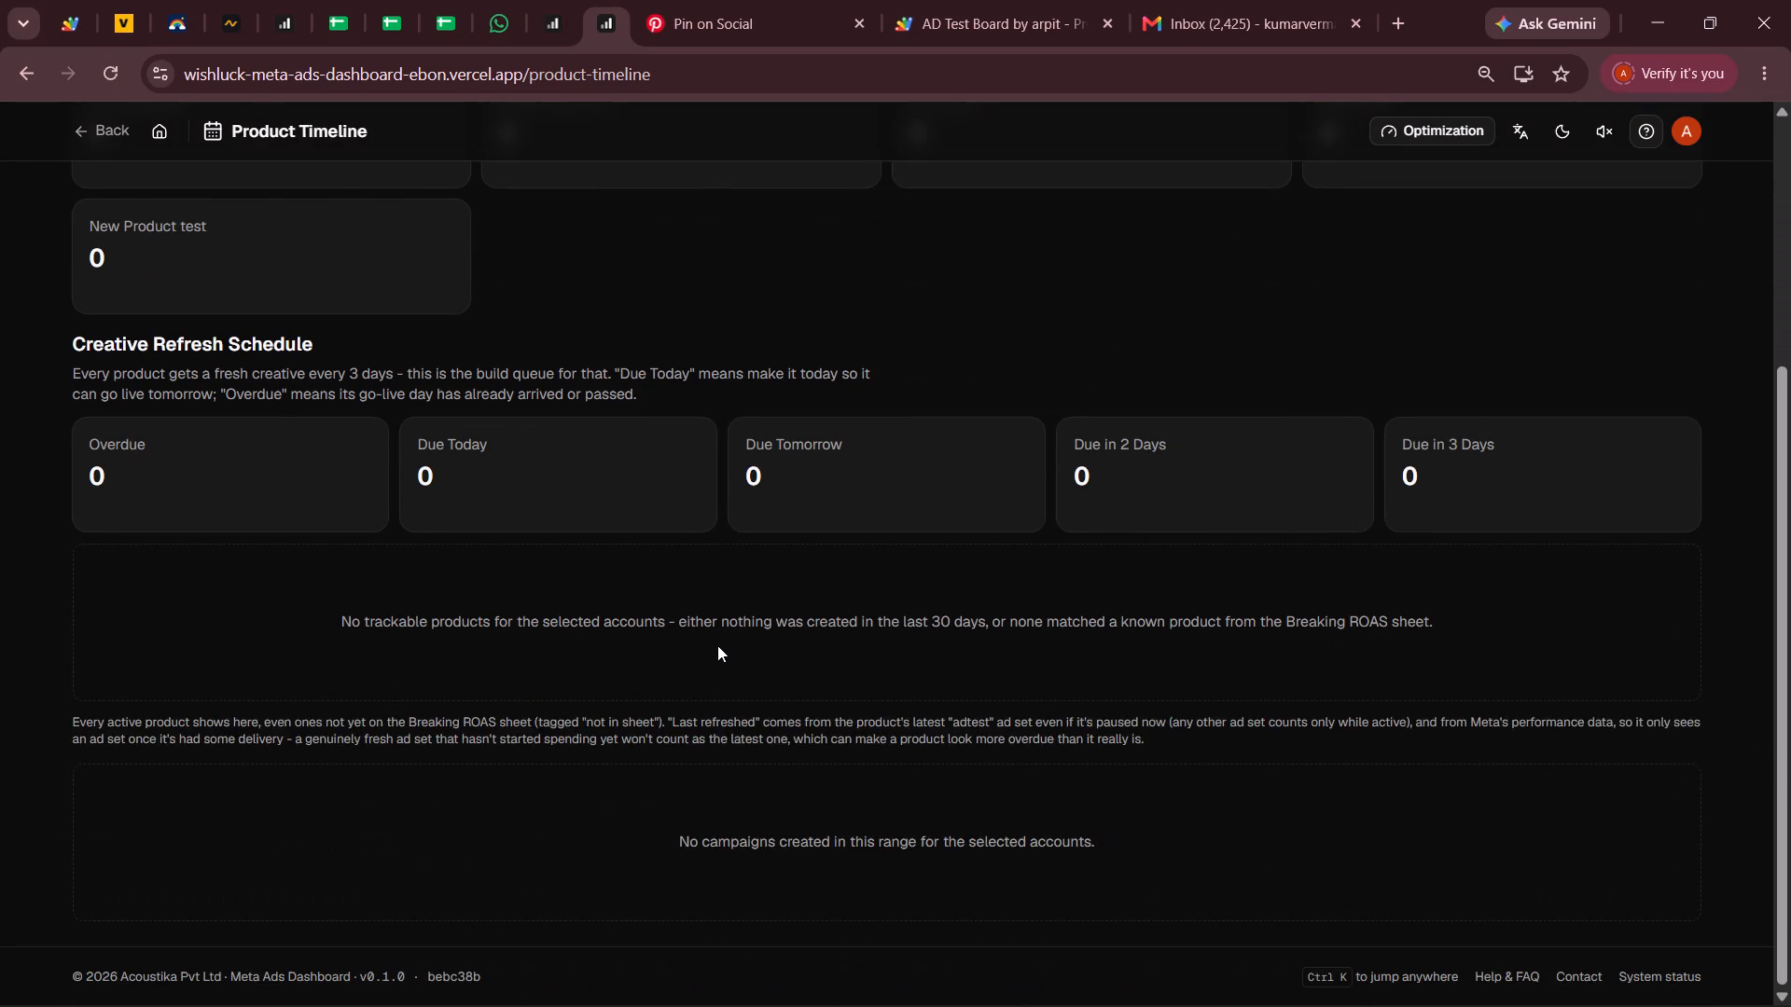
scroll(717, 645, "up", 3)
left_click(682, 324)
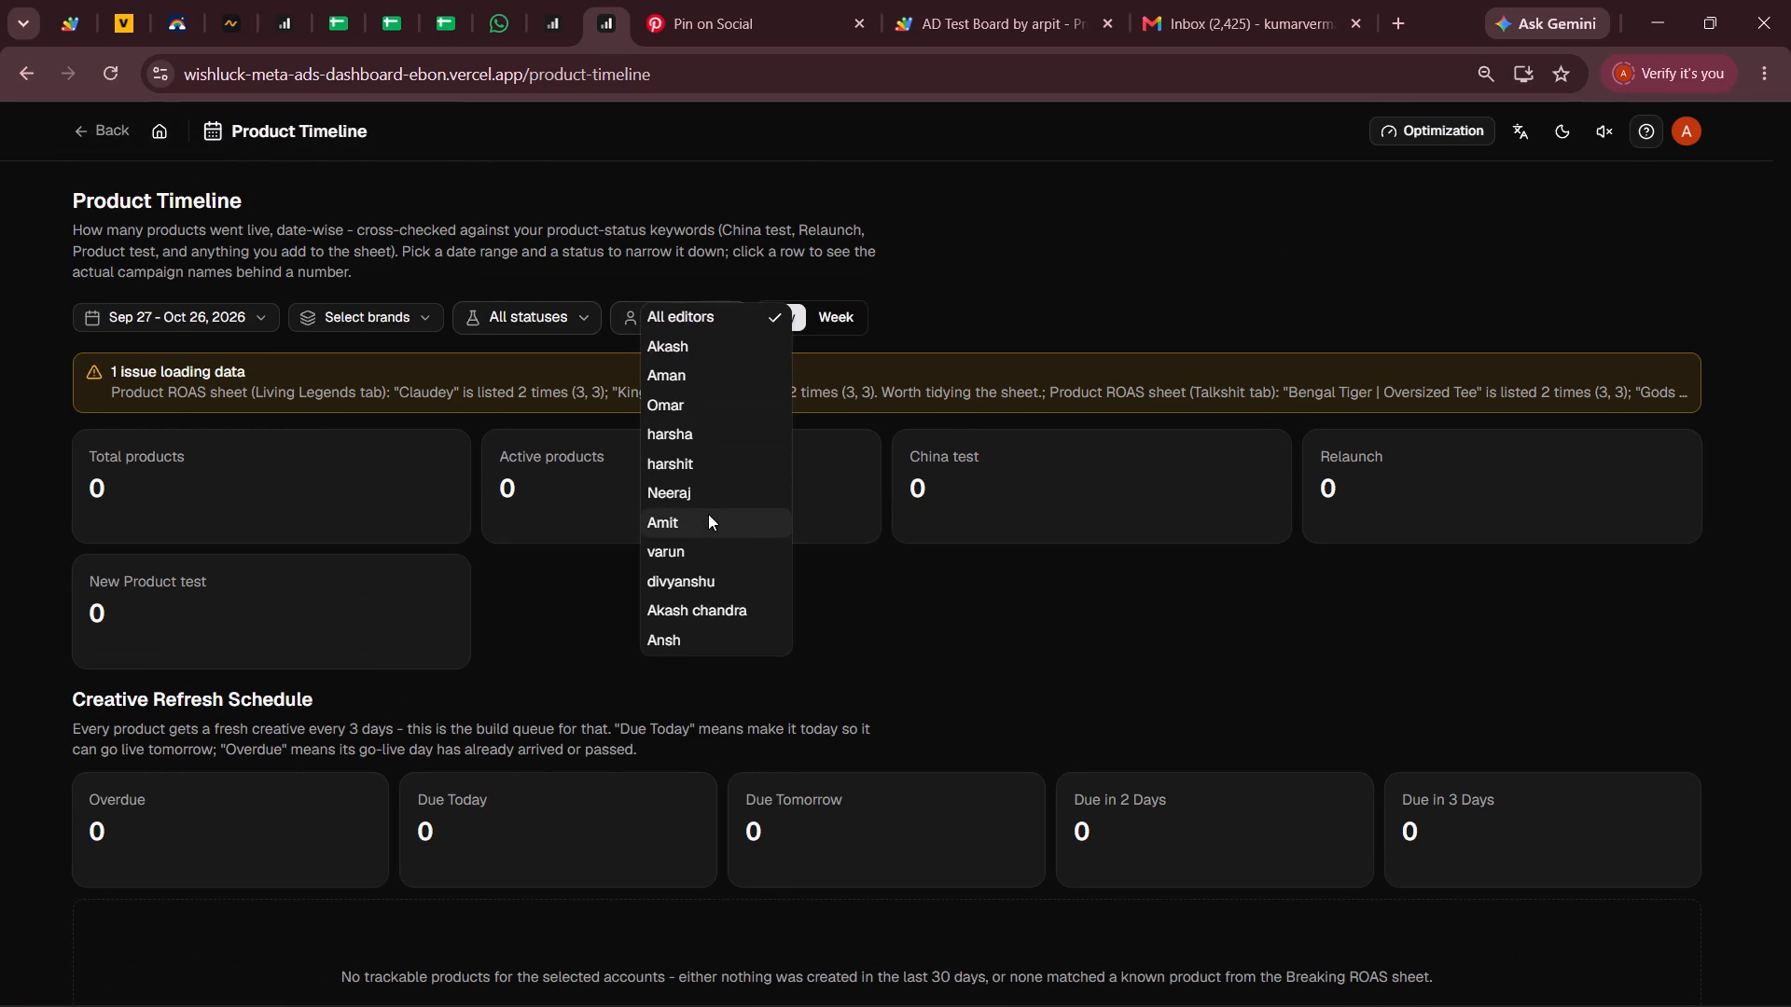
left_click(555, 598)
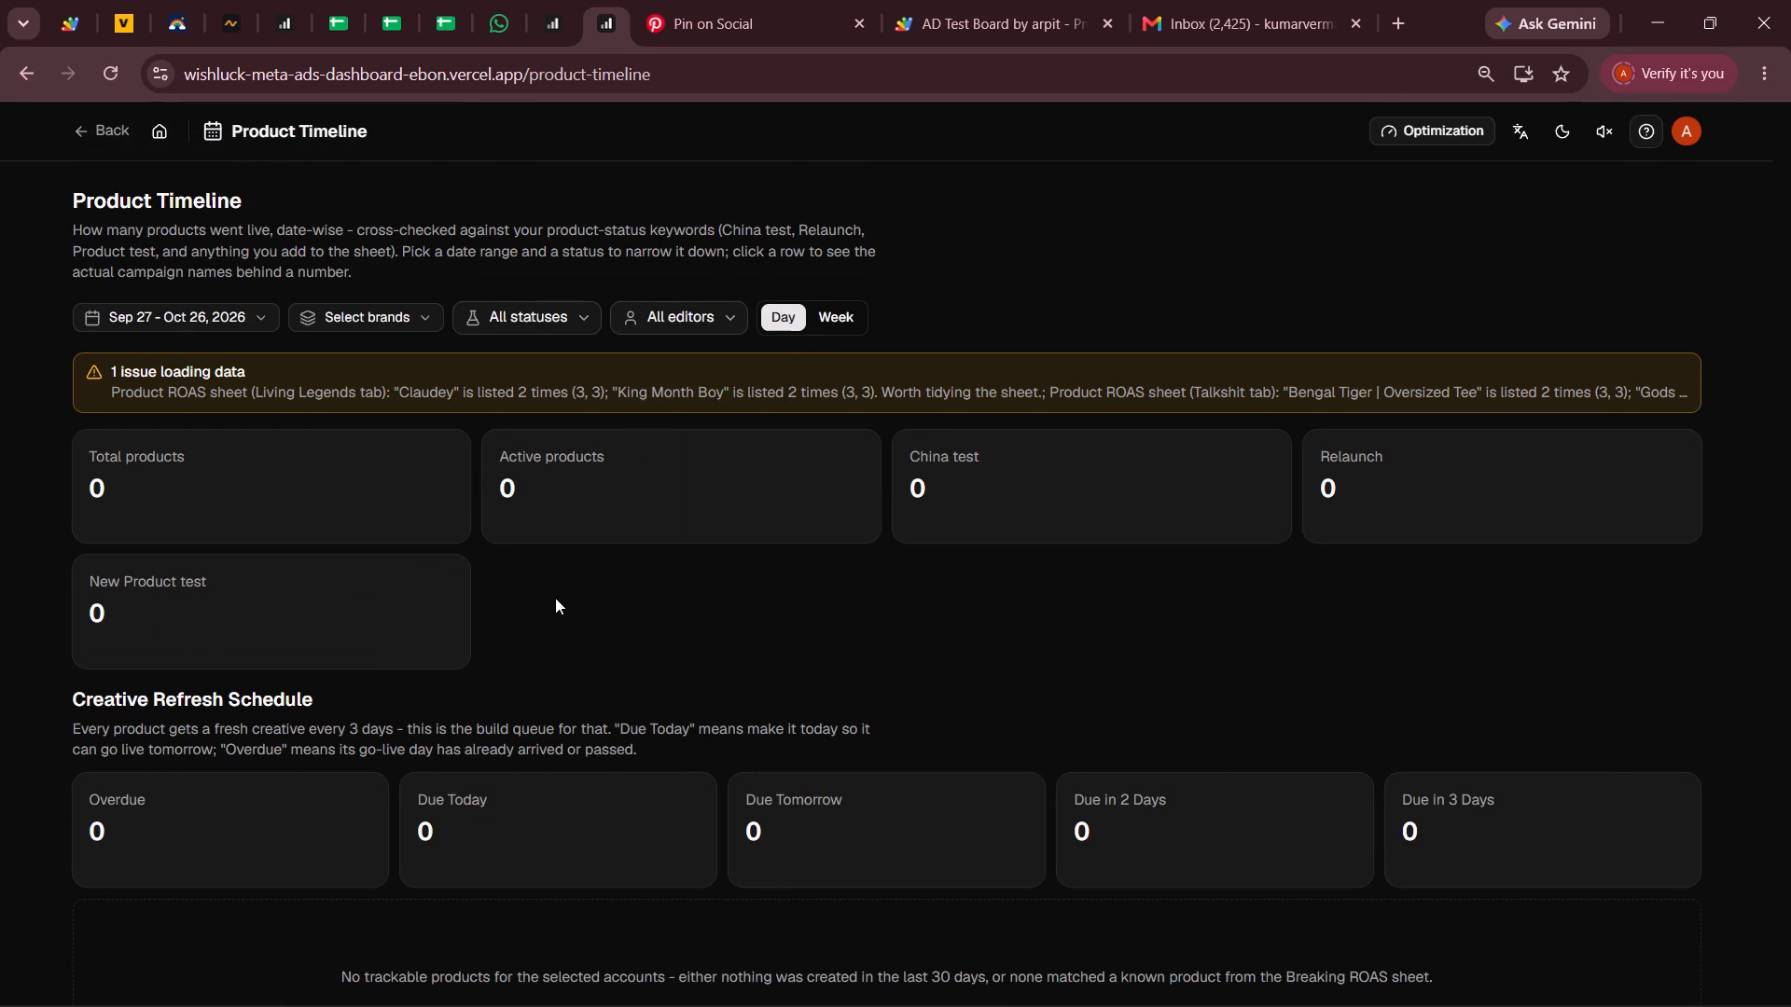
scroll(525, 279, "up", 1)
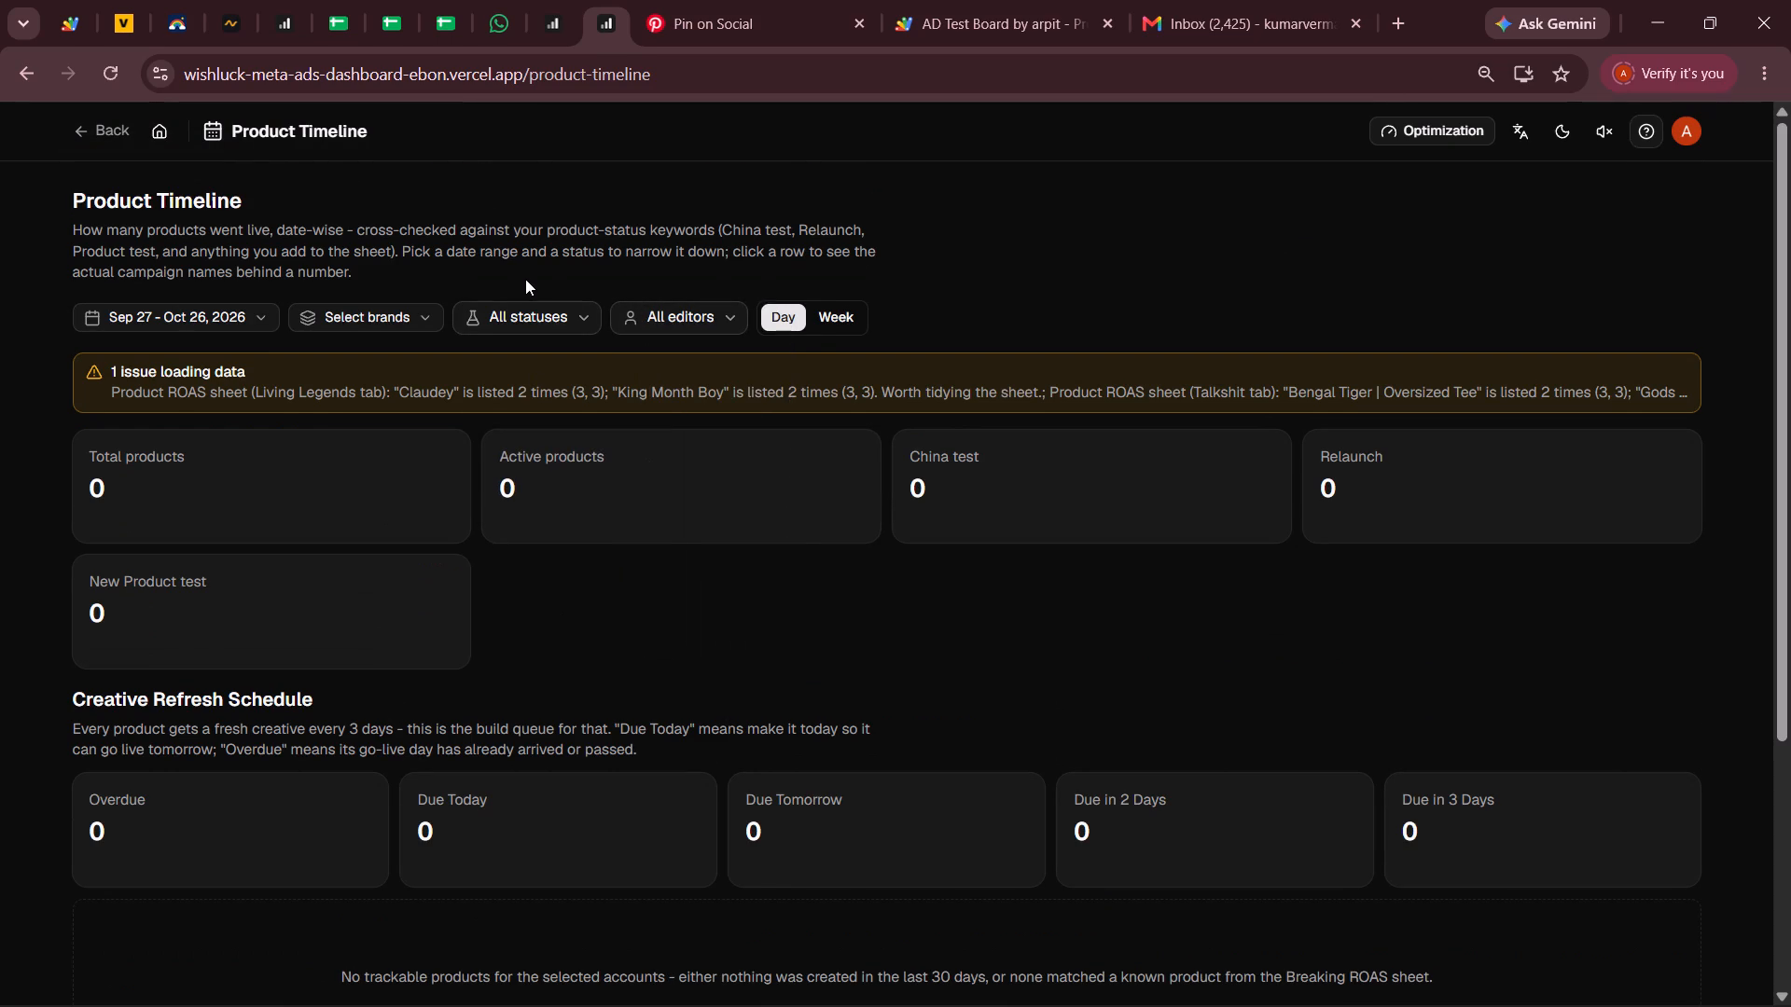
scroll(525, 279, "up", 1)
left_click(640, 308)
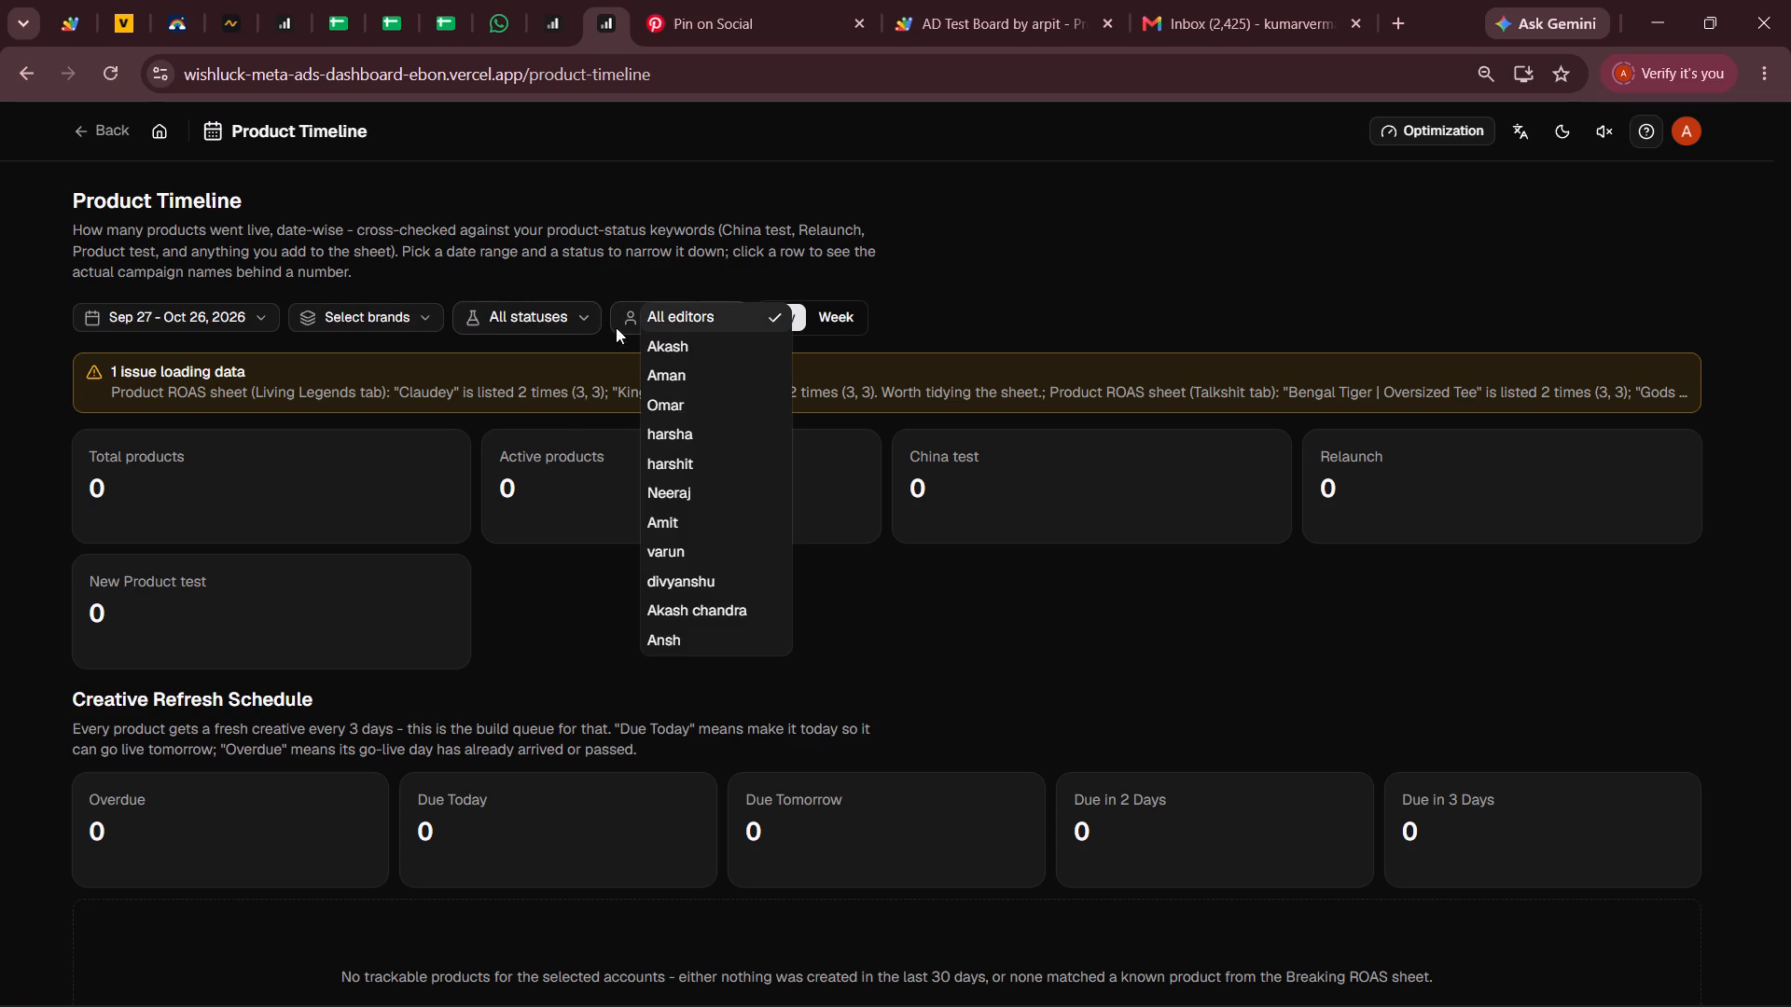
left_click_drag(547, 591, 409, 309)
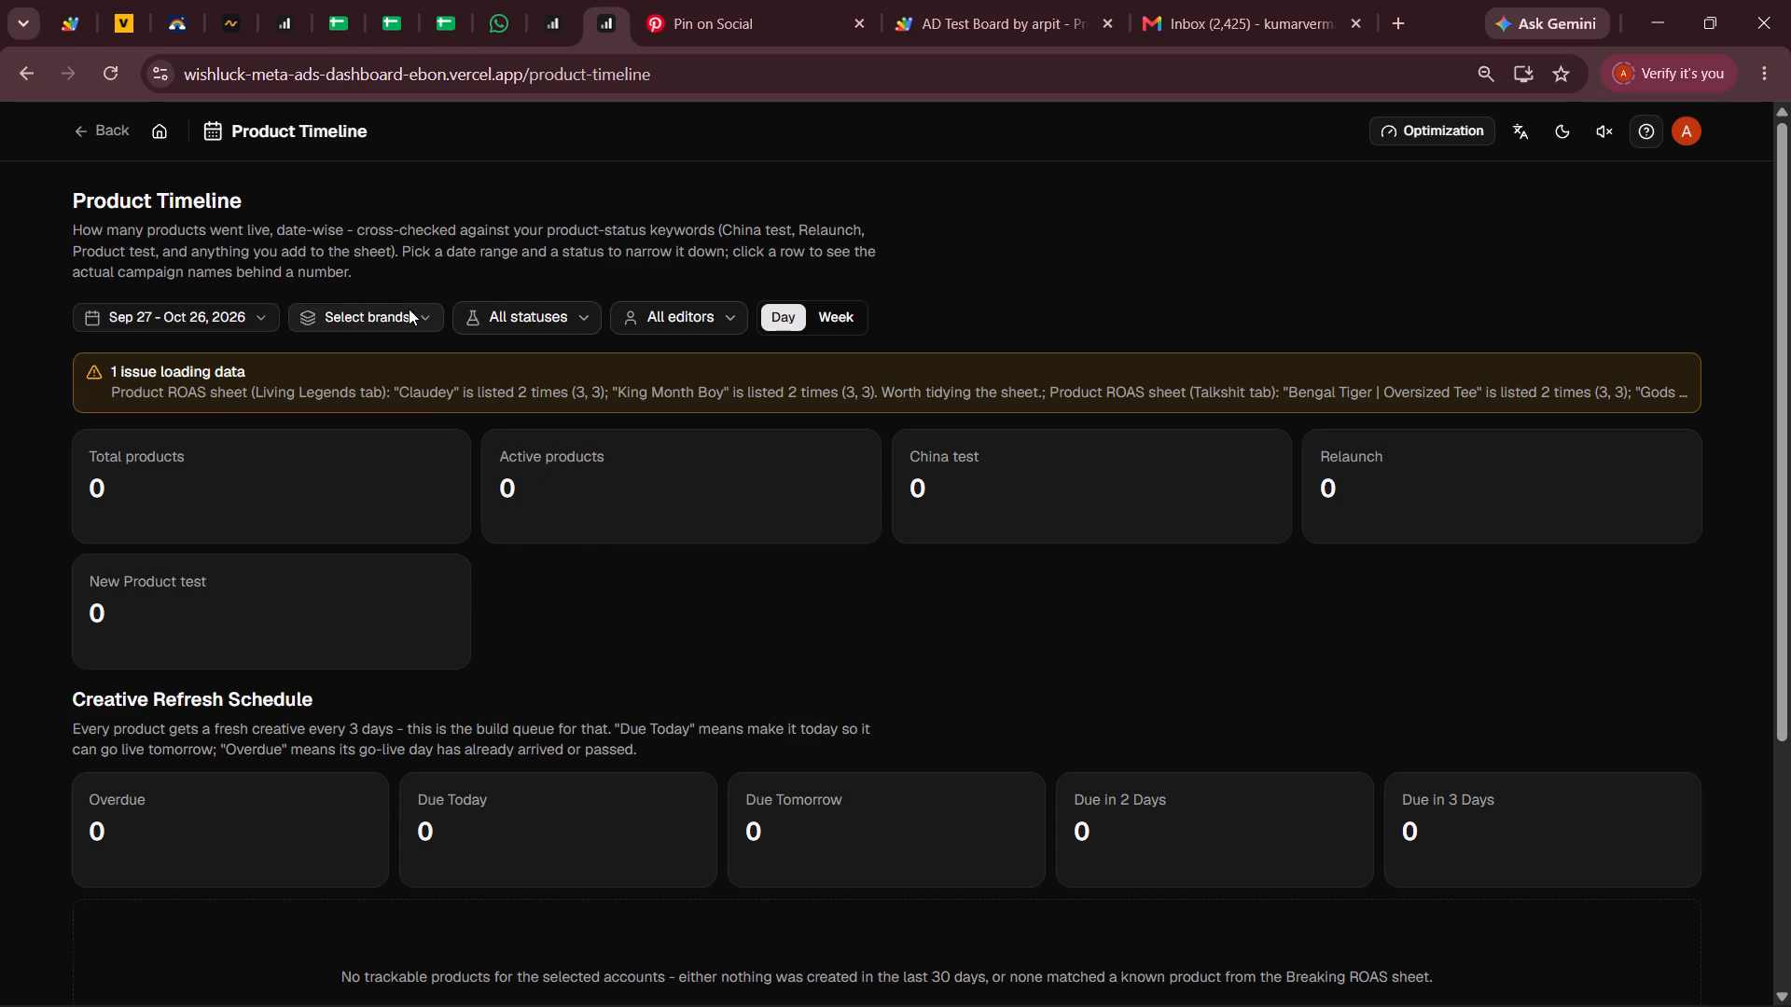
Set the Product Timeline's date range to Today.
left_click(409, 309)
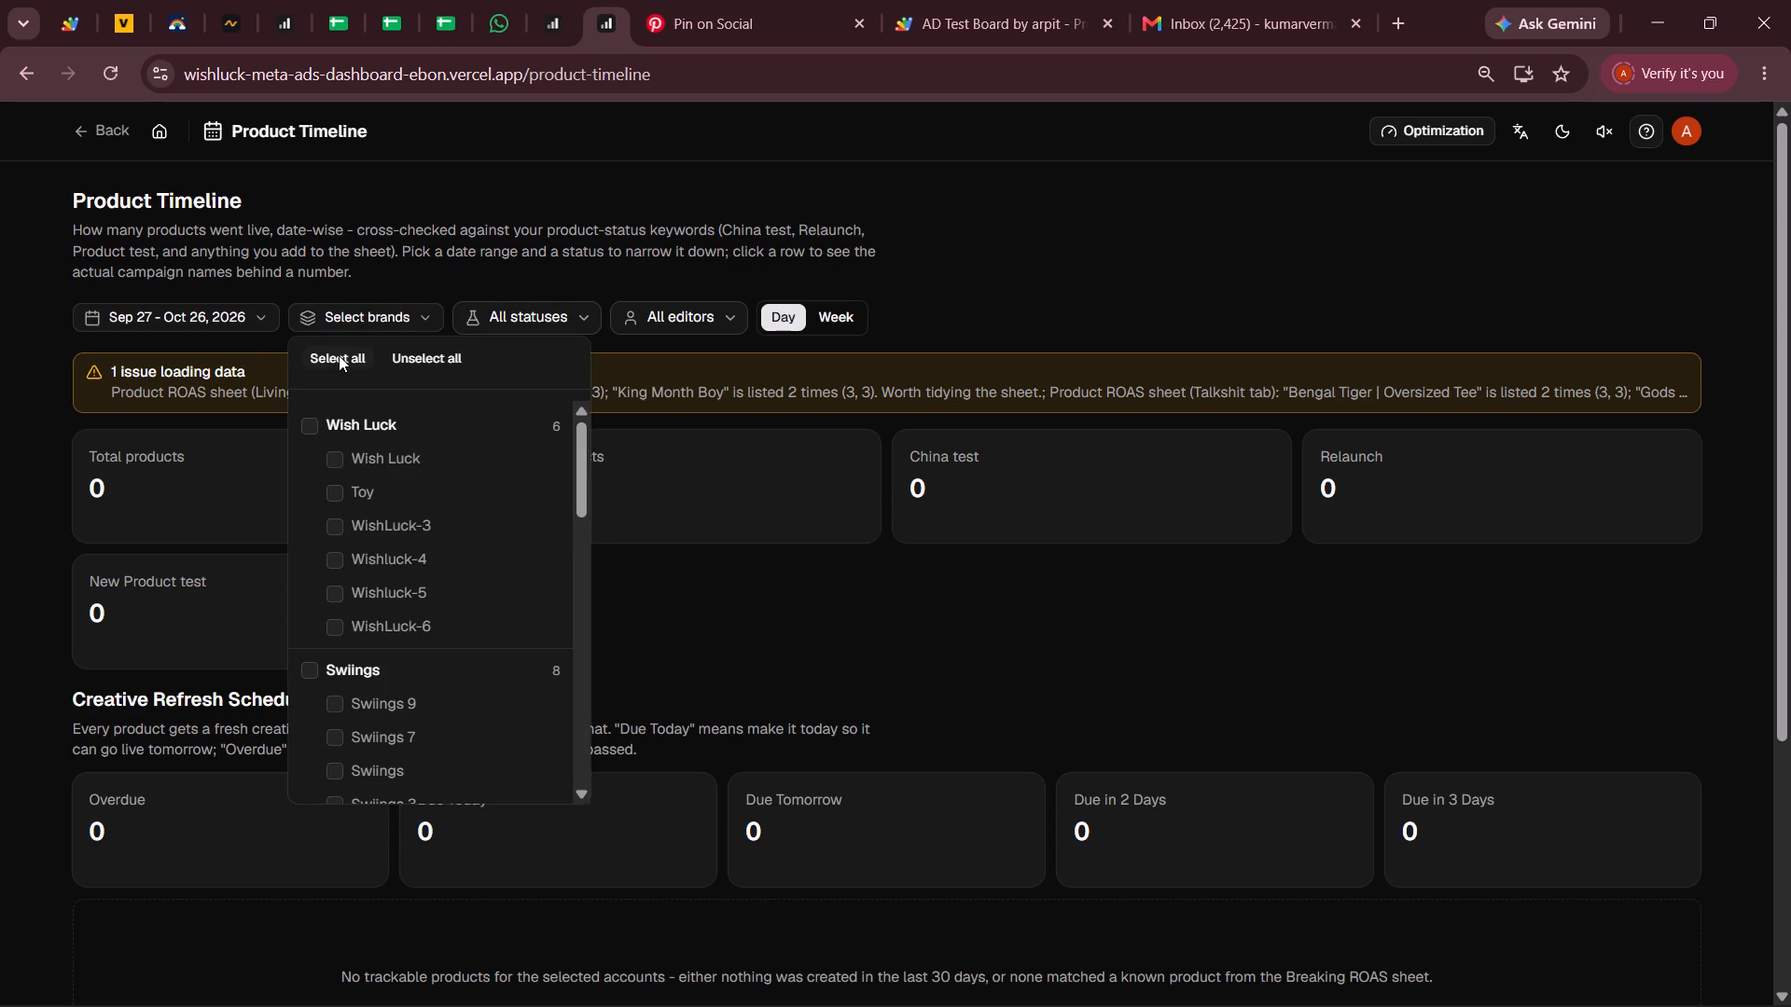
left_click(224, 310)
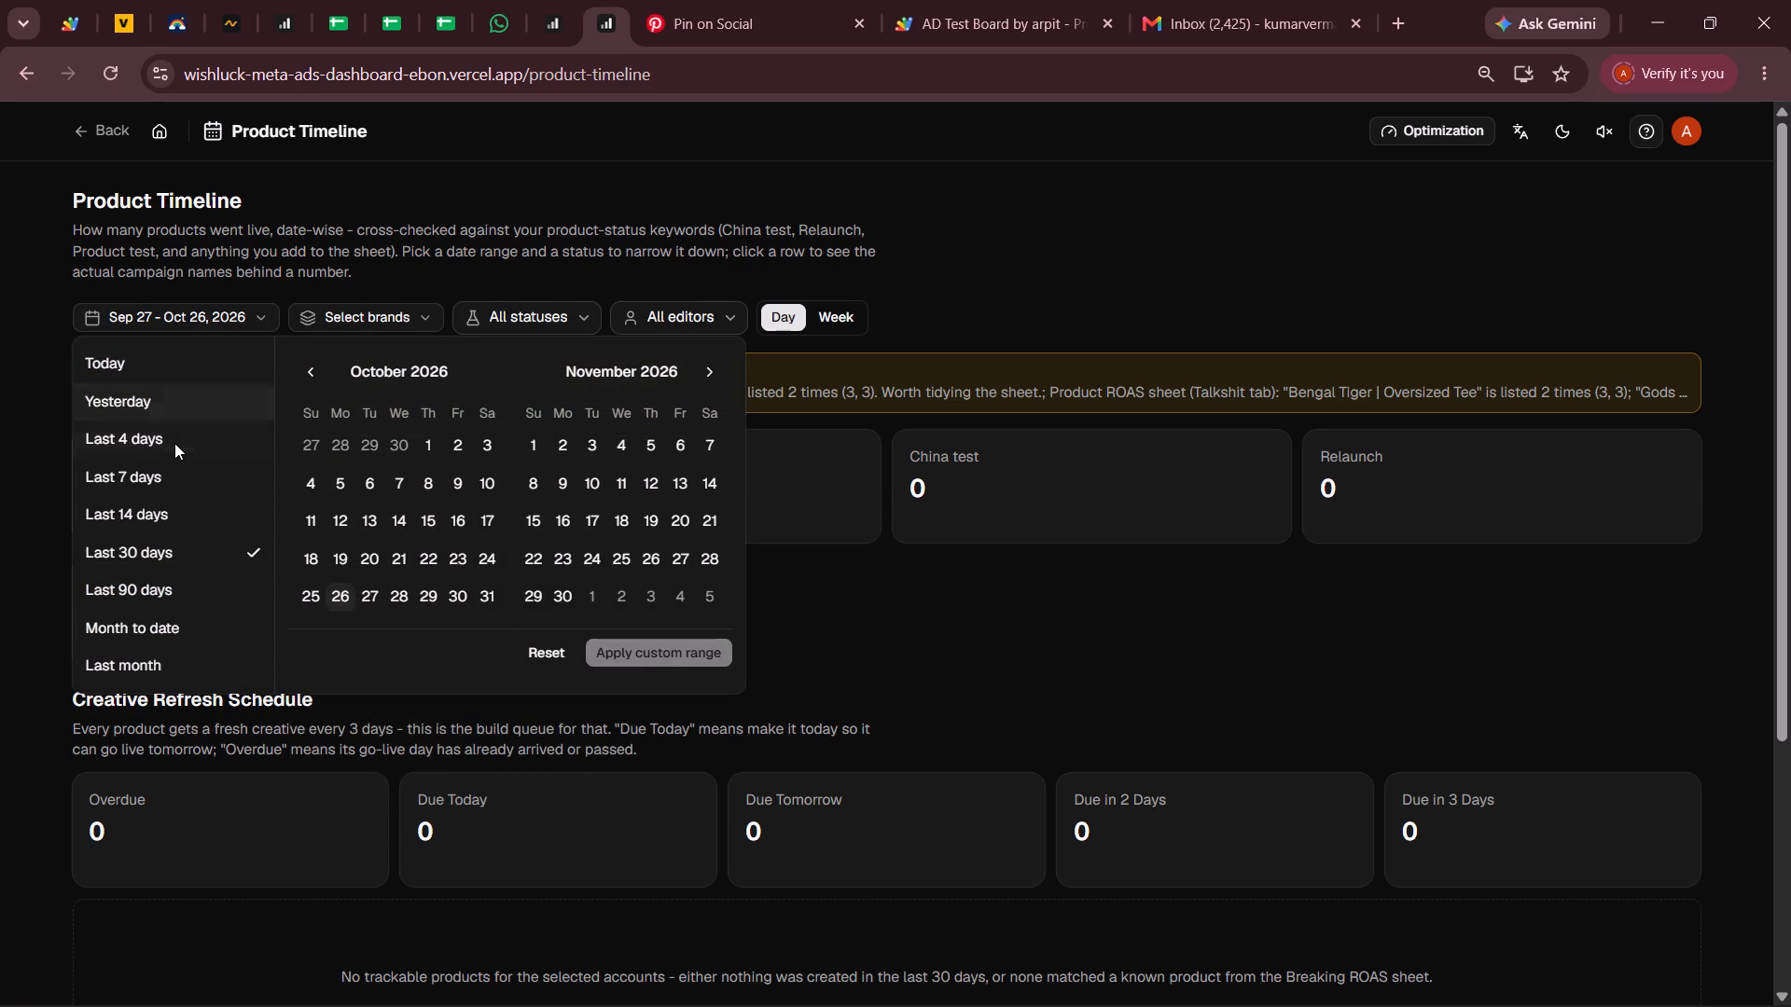
left_click(177, 366)
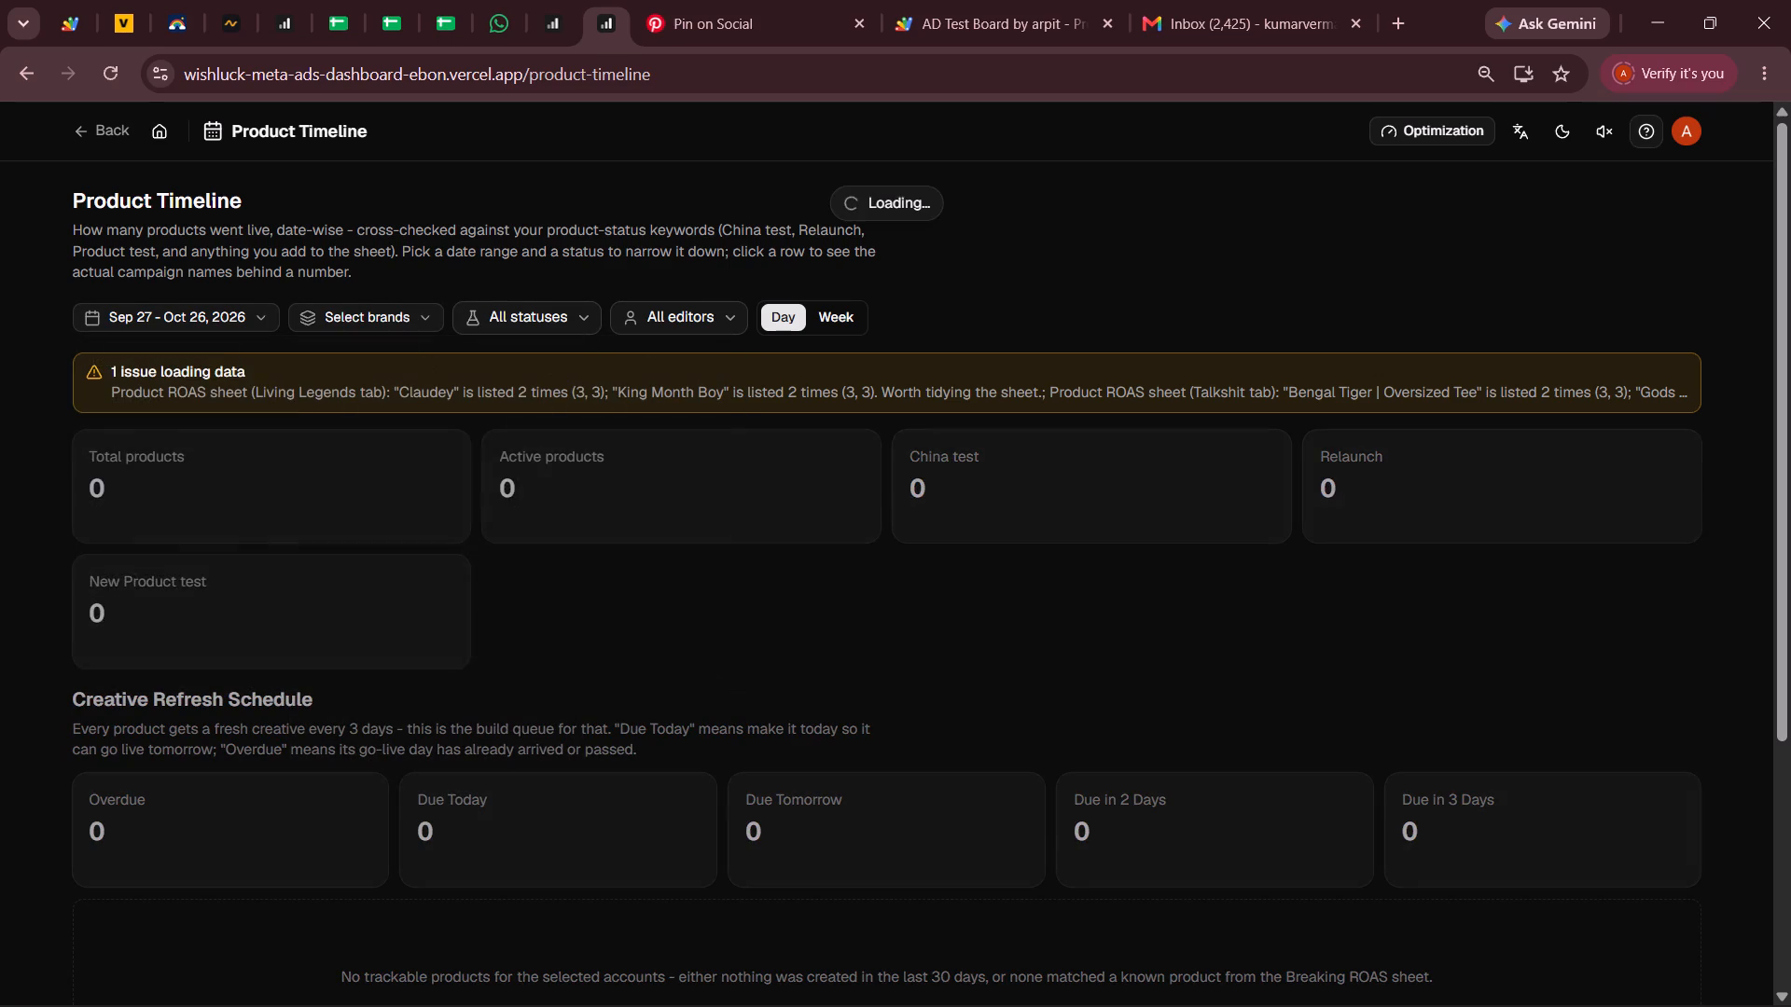
Select all brands in the Product Timeline's brand filter.
left_click(328, 324)
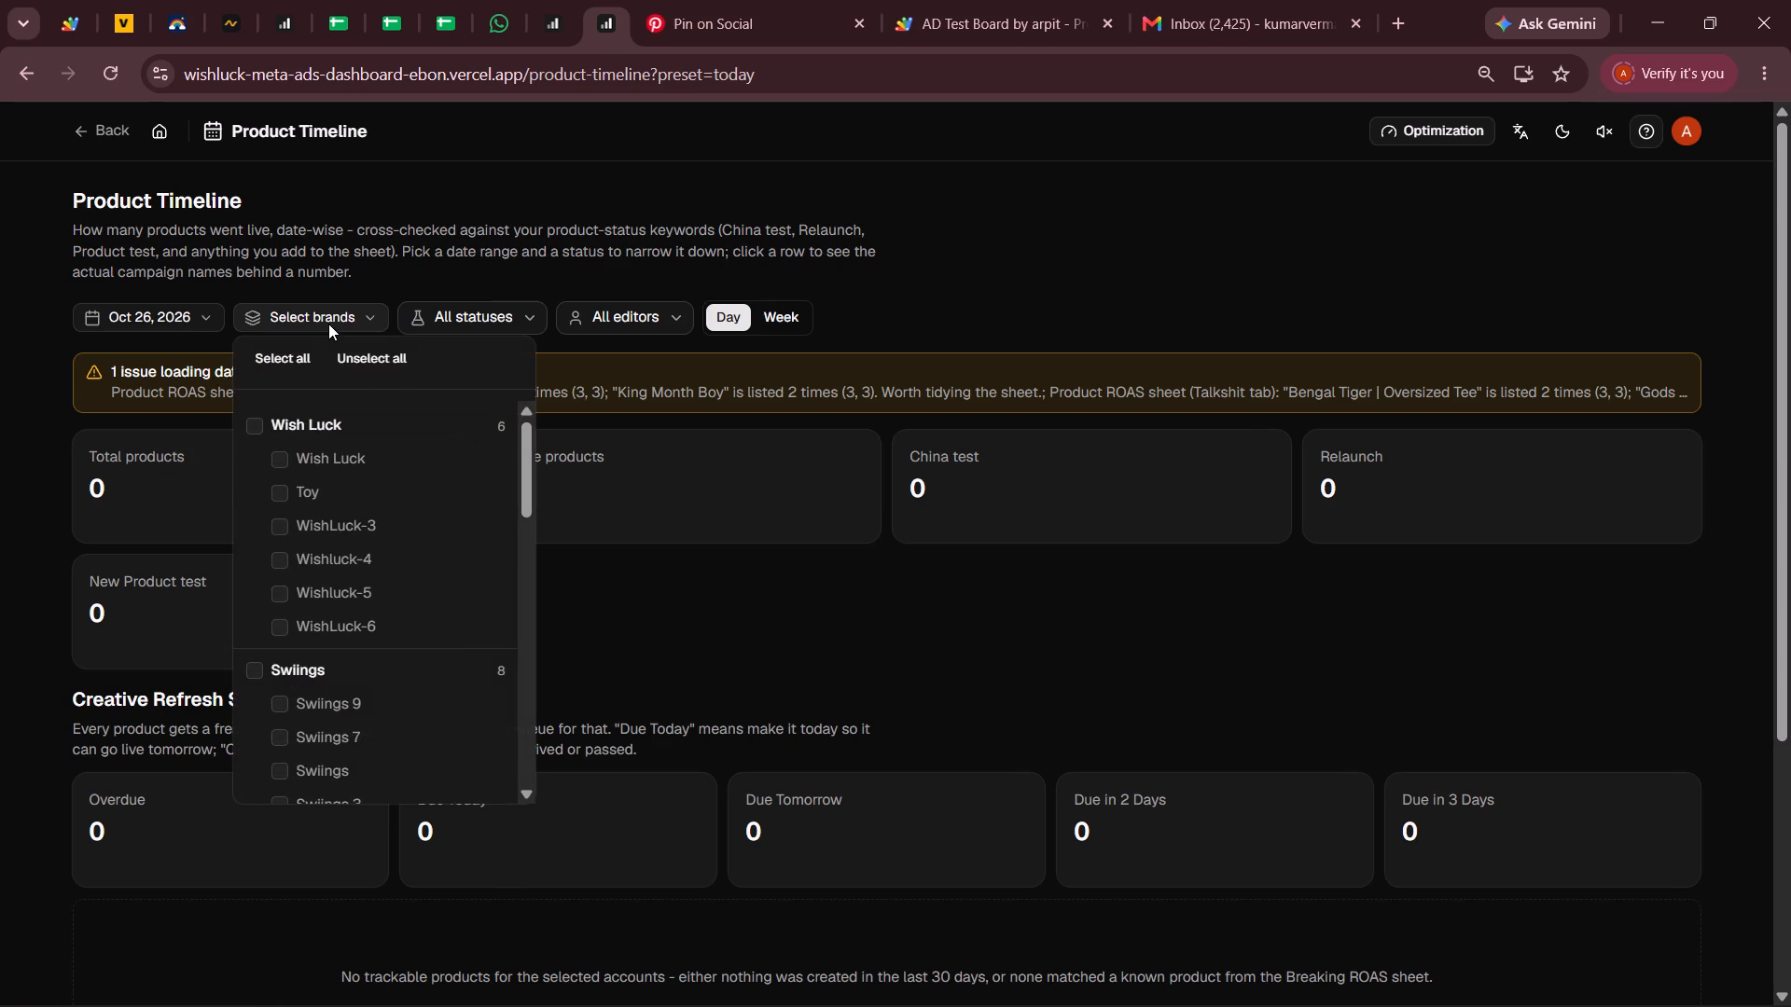
left_click(288, 355)
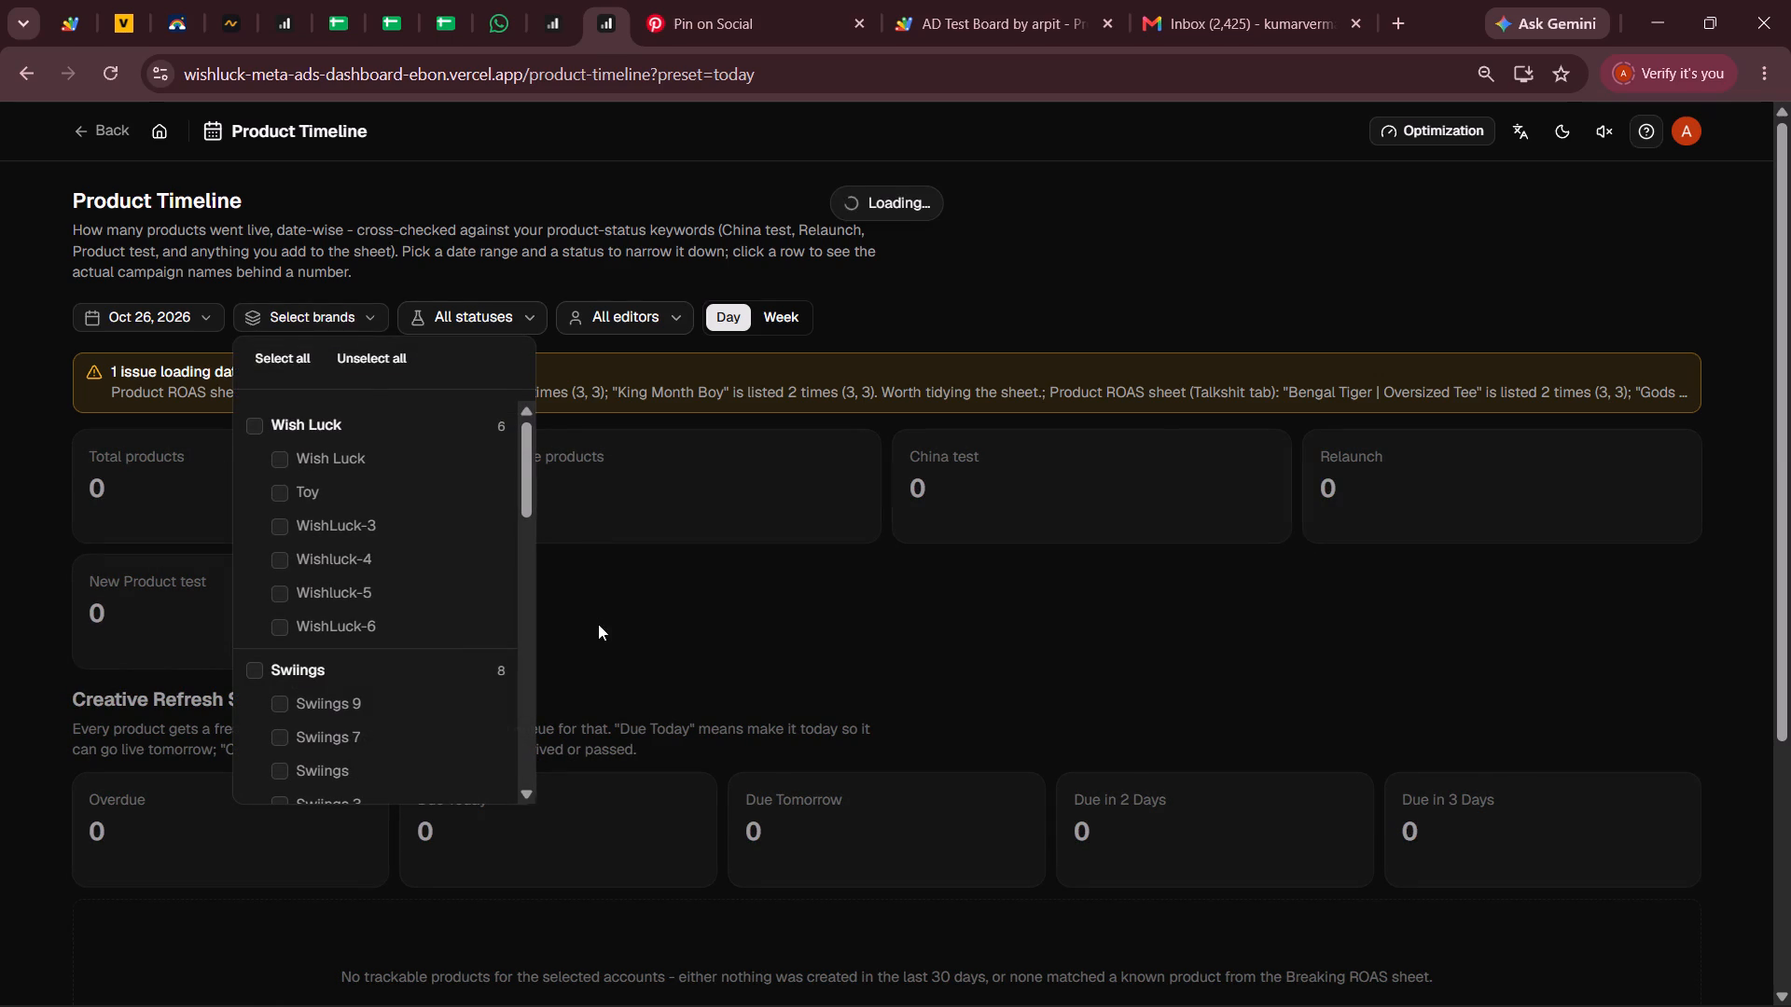
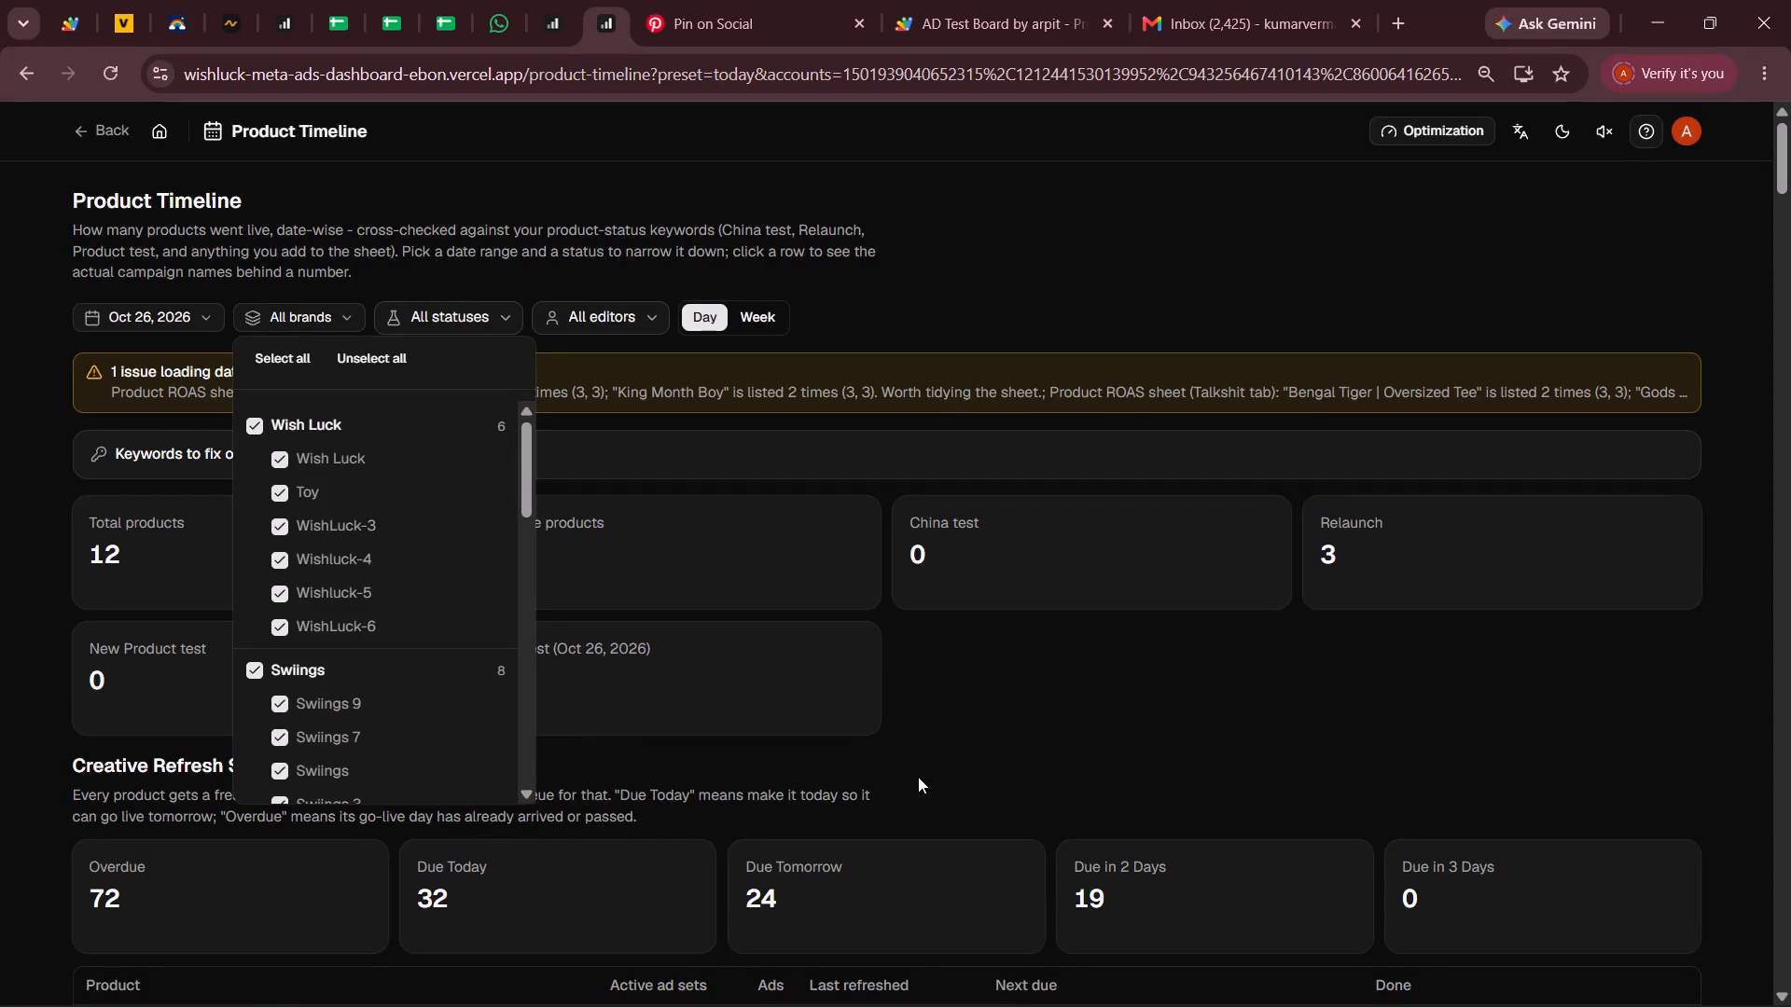
Close the brand filter and look over the Product Timeline's date options, product counts and Creative Refresh Schedule.
left_click(959, 743)
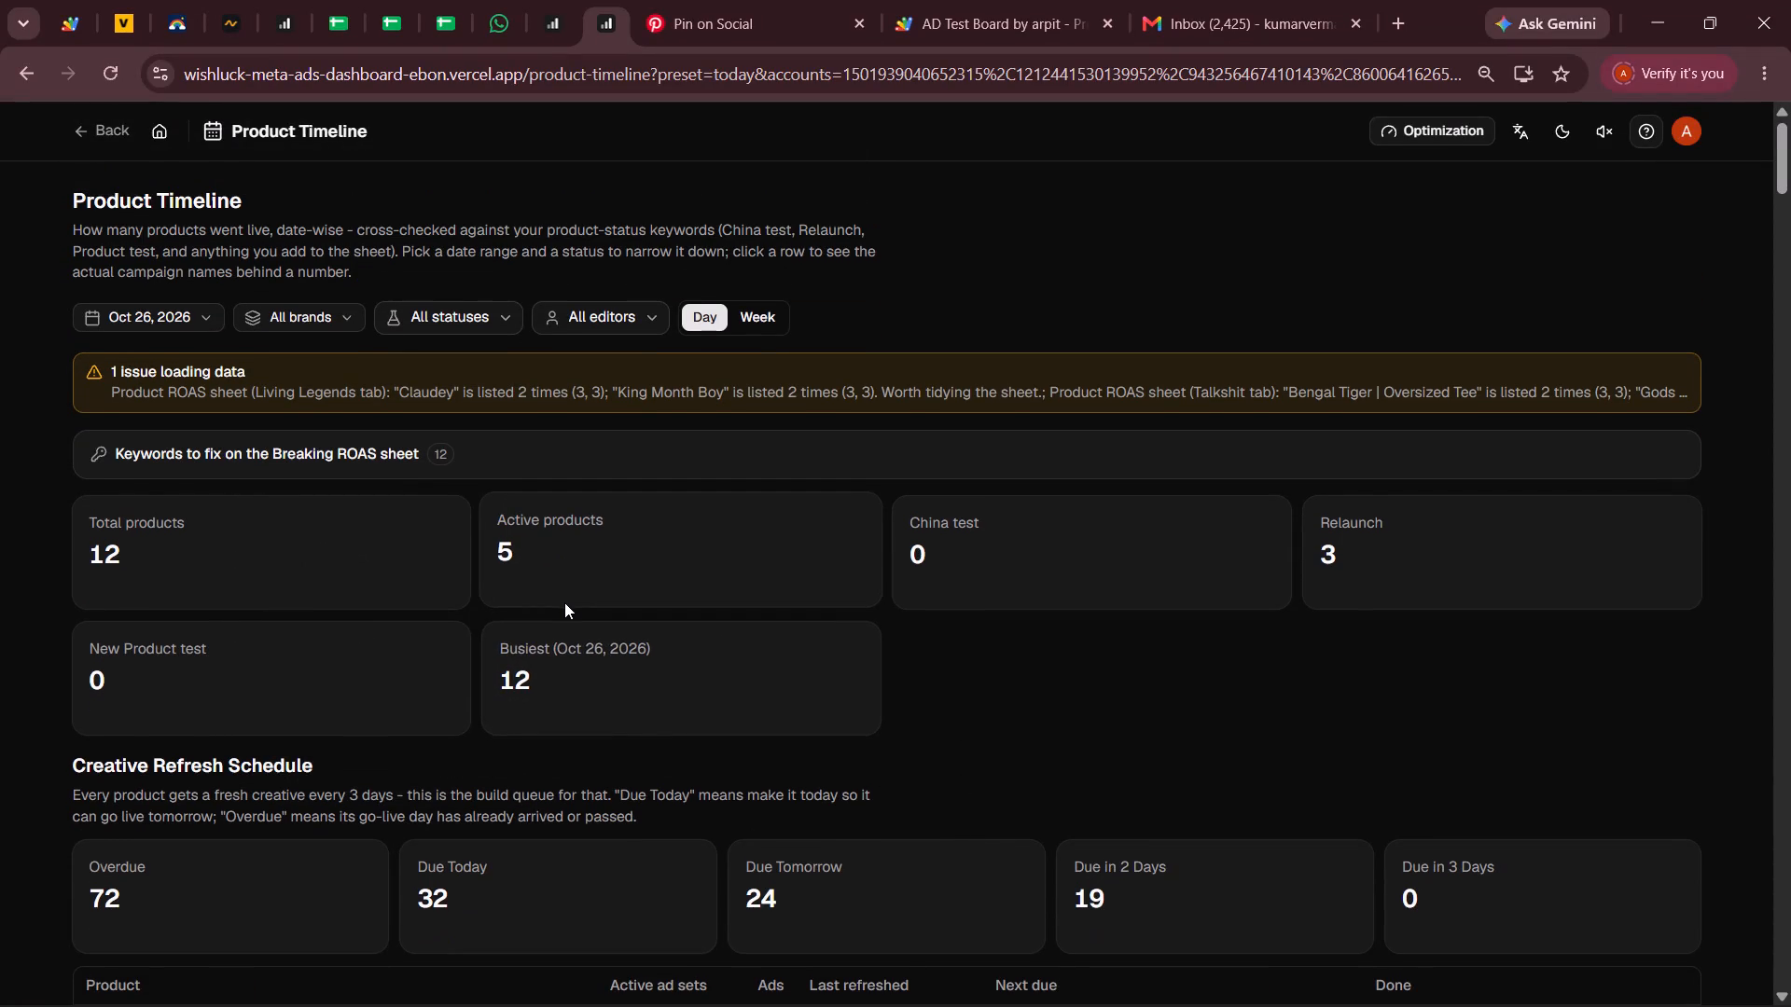
left_click(185, 319)
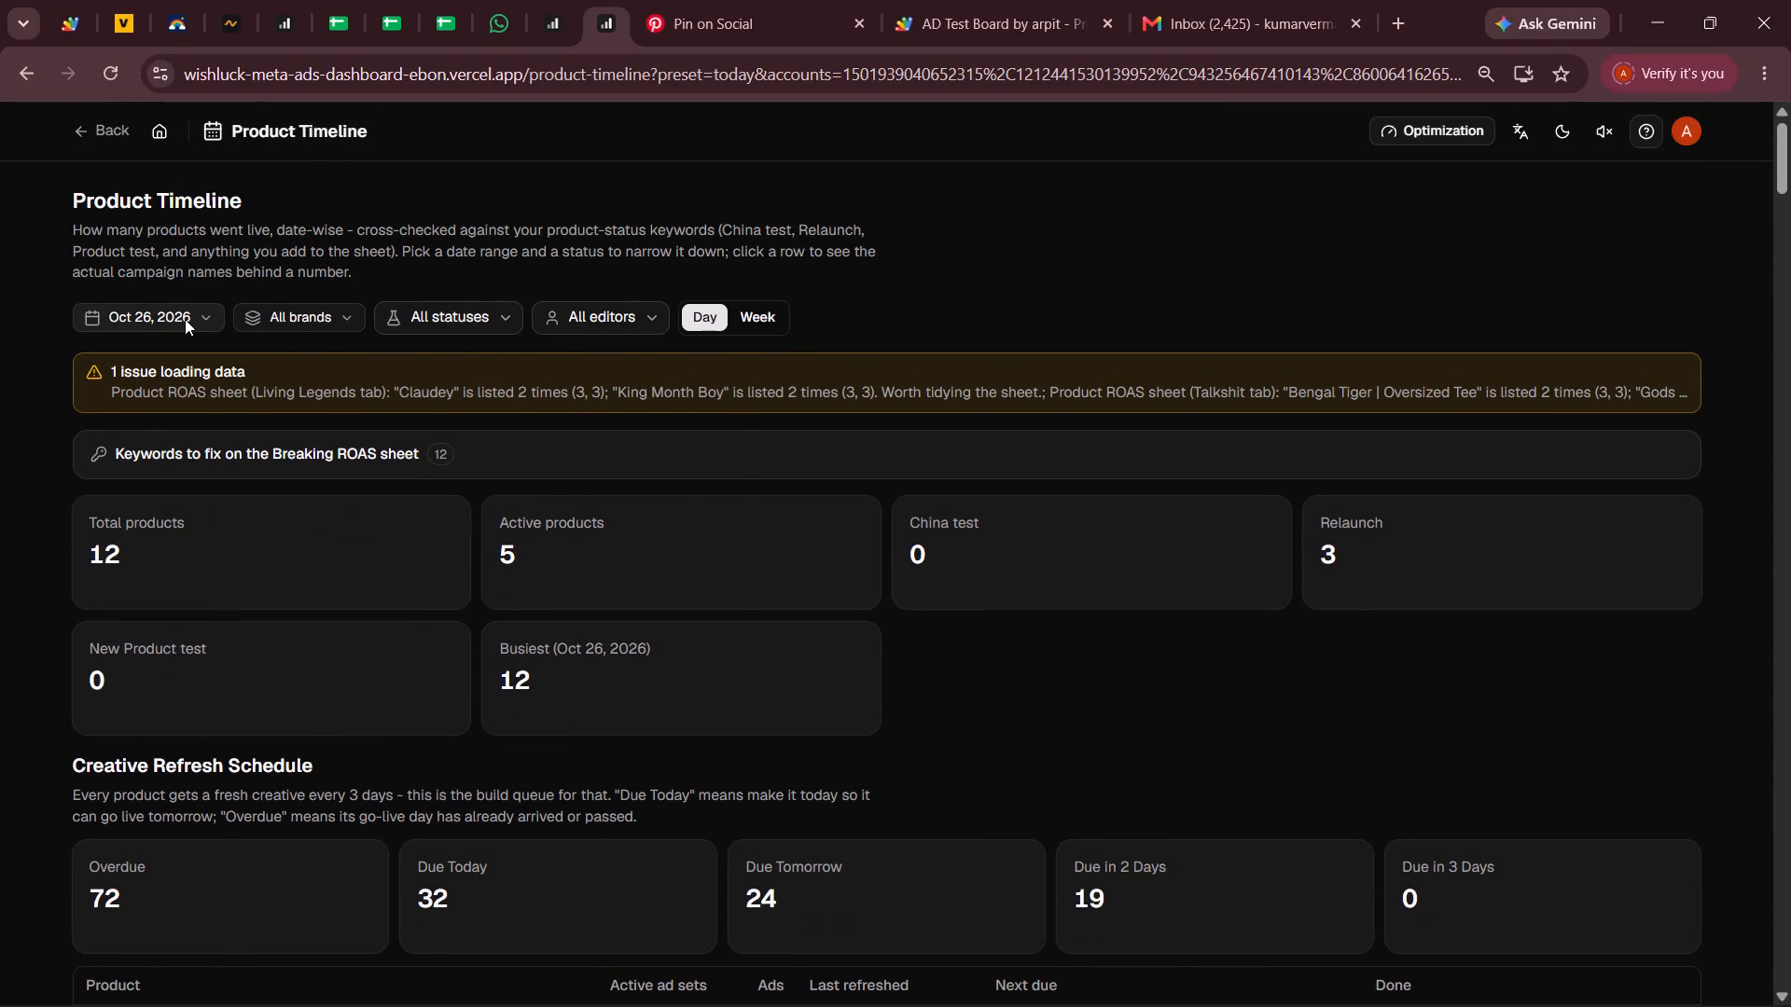
left_click(1096, 684)
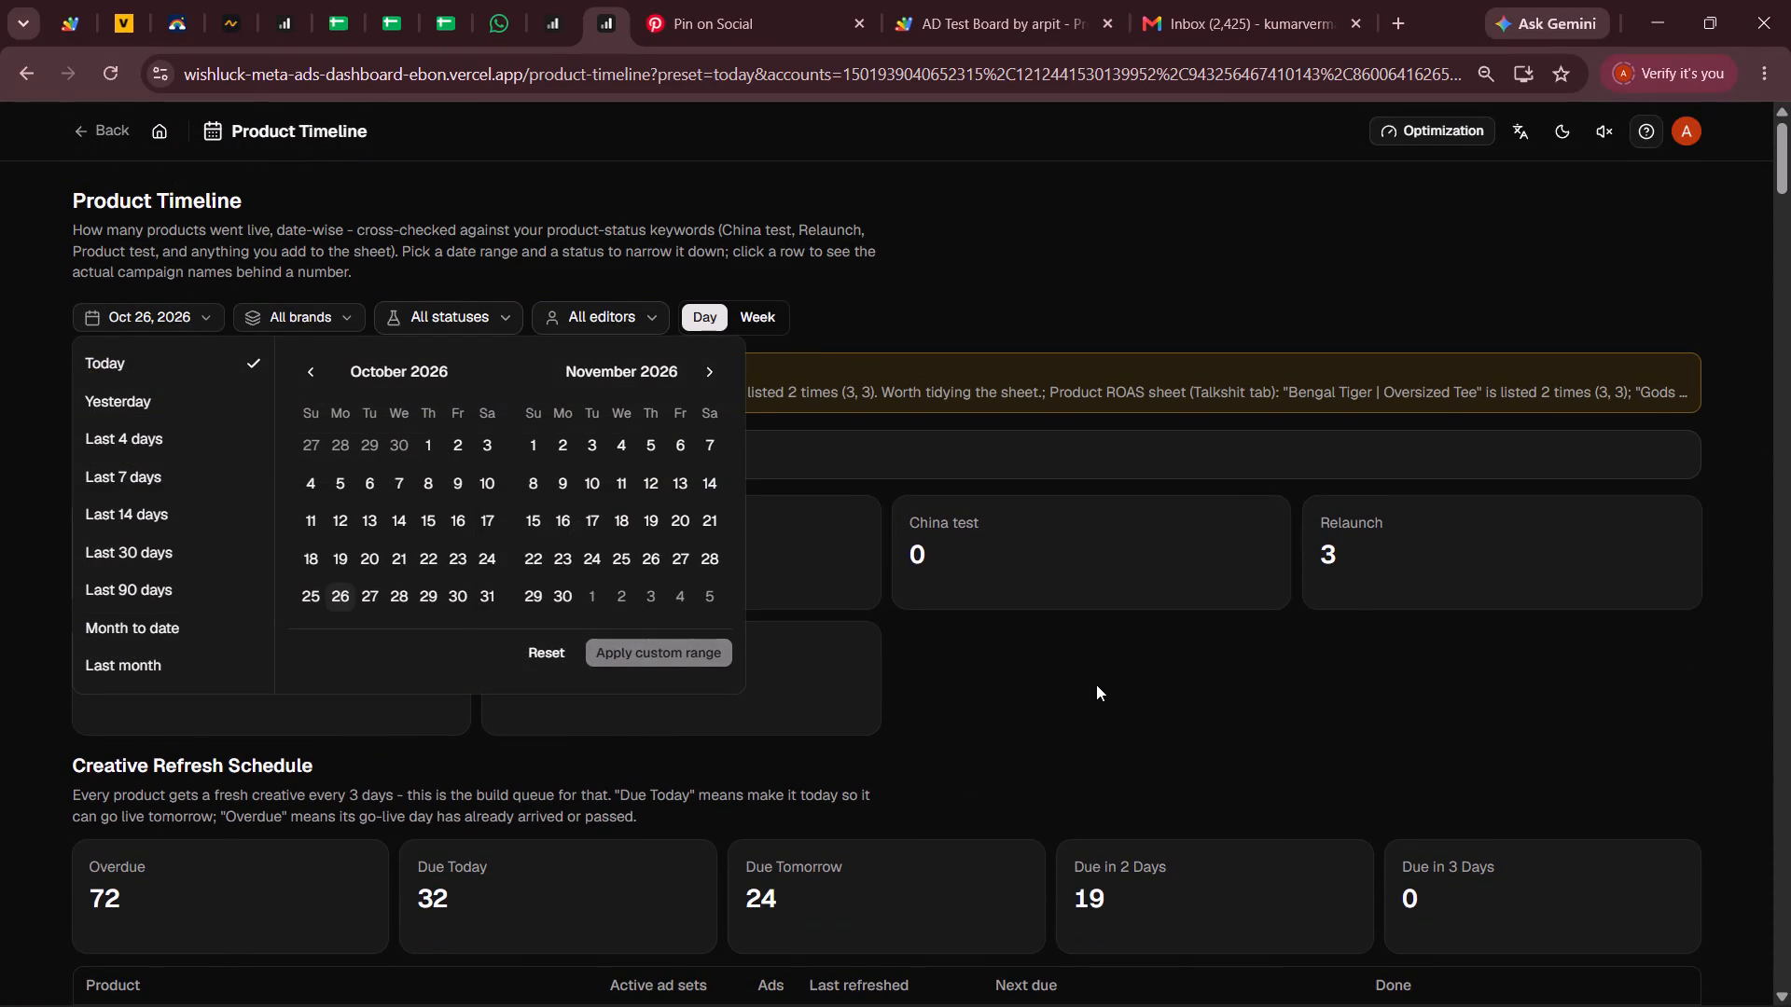
scroll(1096, 684, "down", 4)
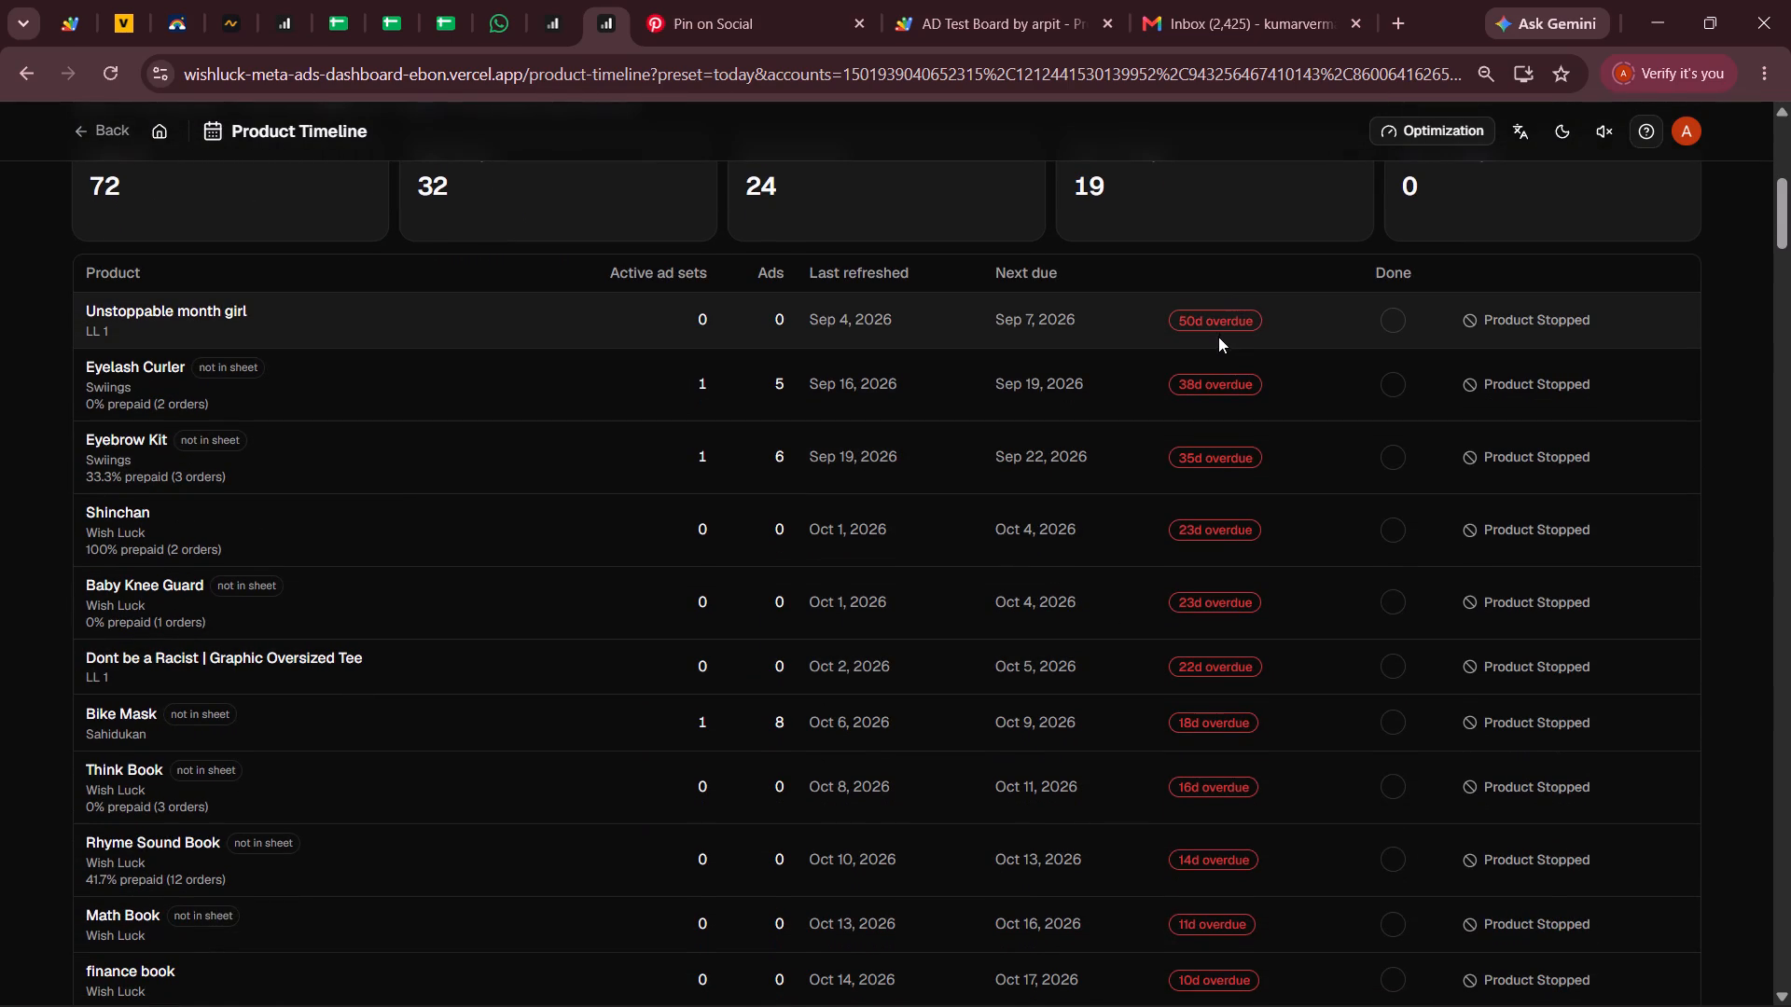
scroll(1199, 330, "up", 3)
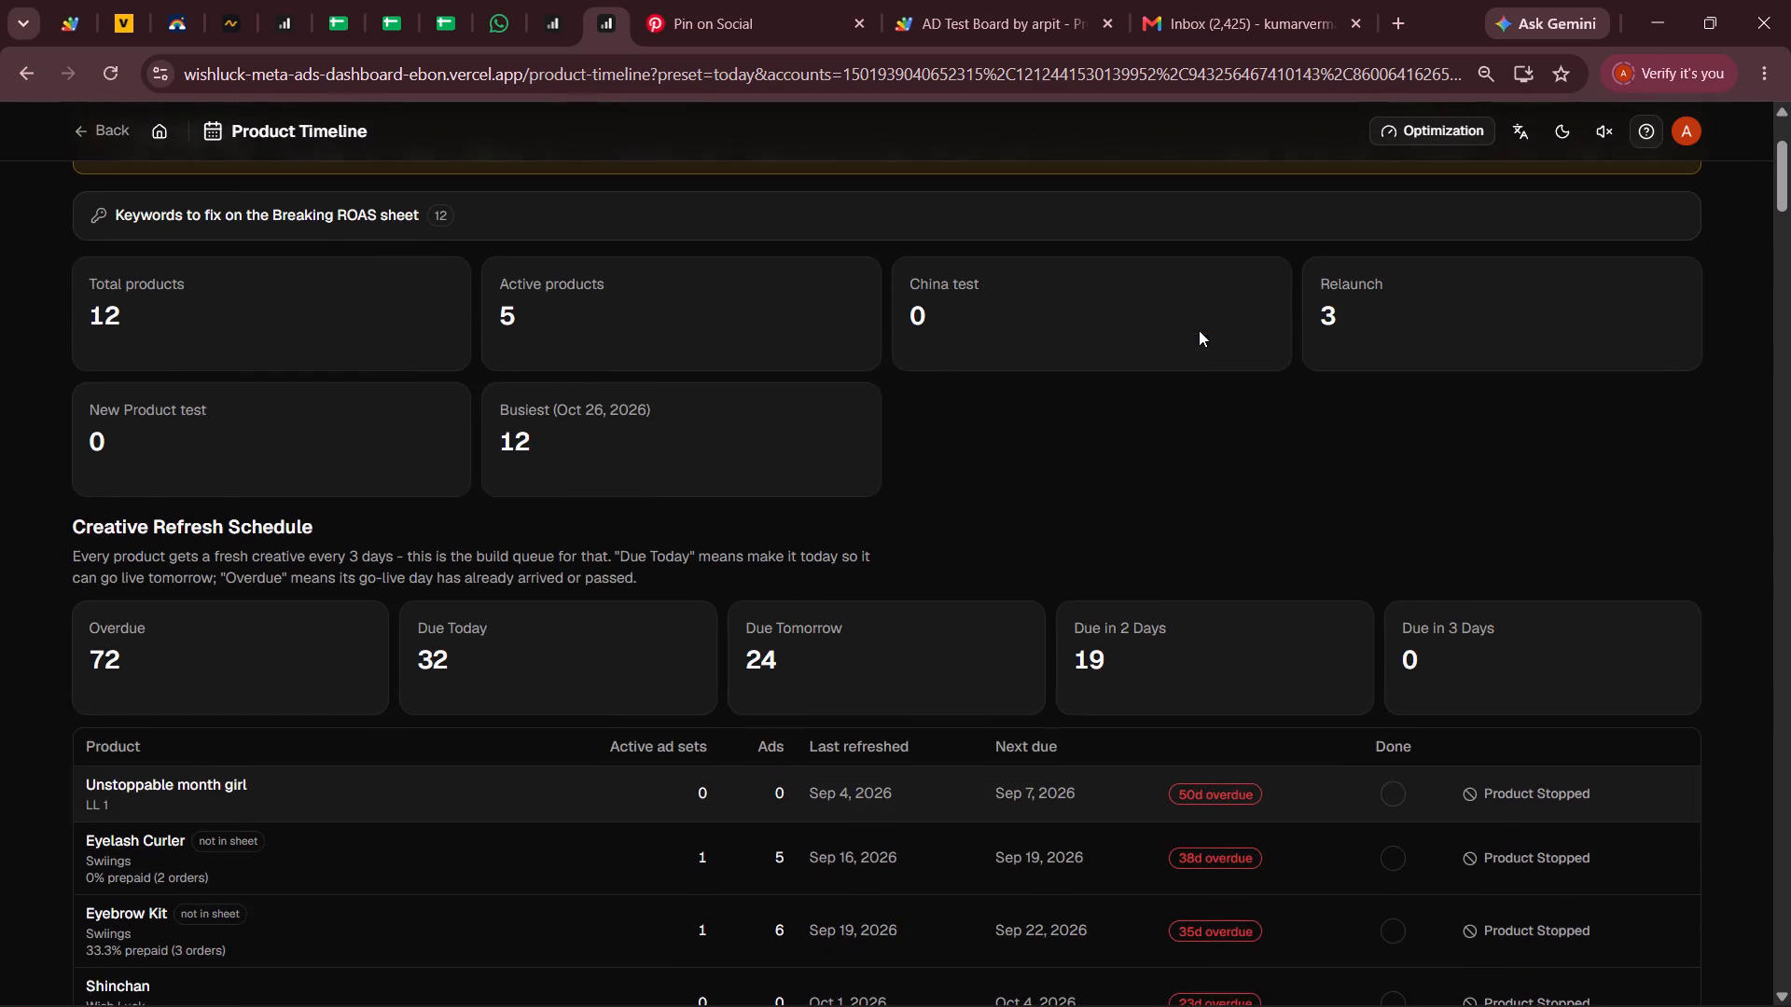
scroll(829, 405, "up", 4)
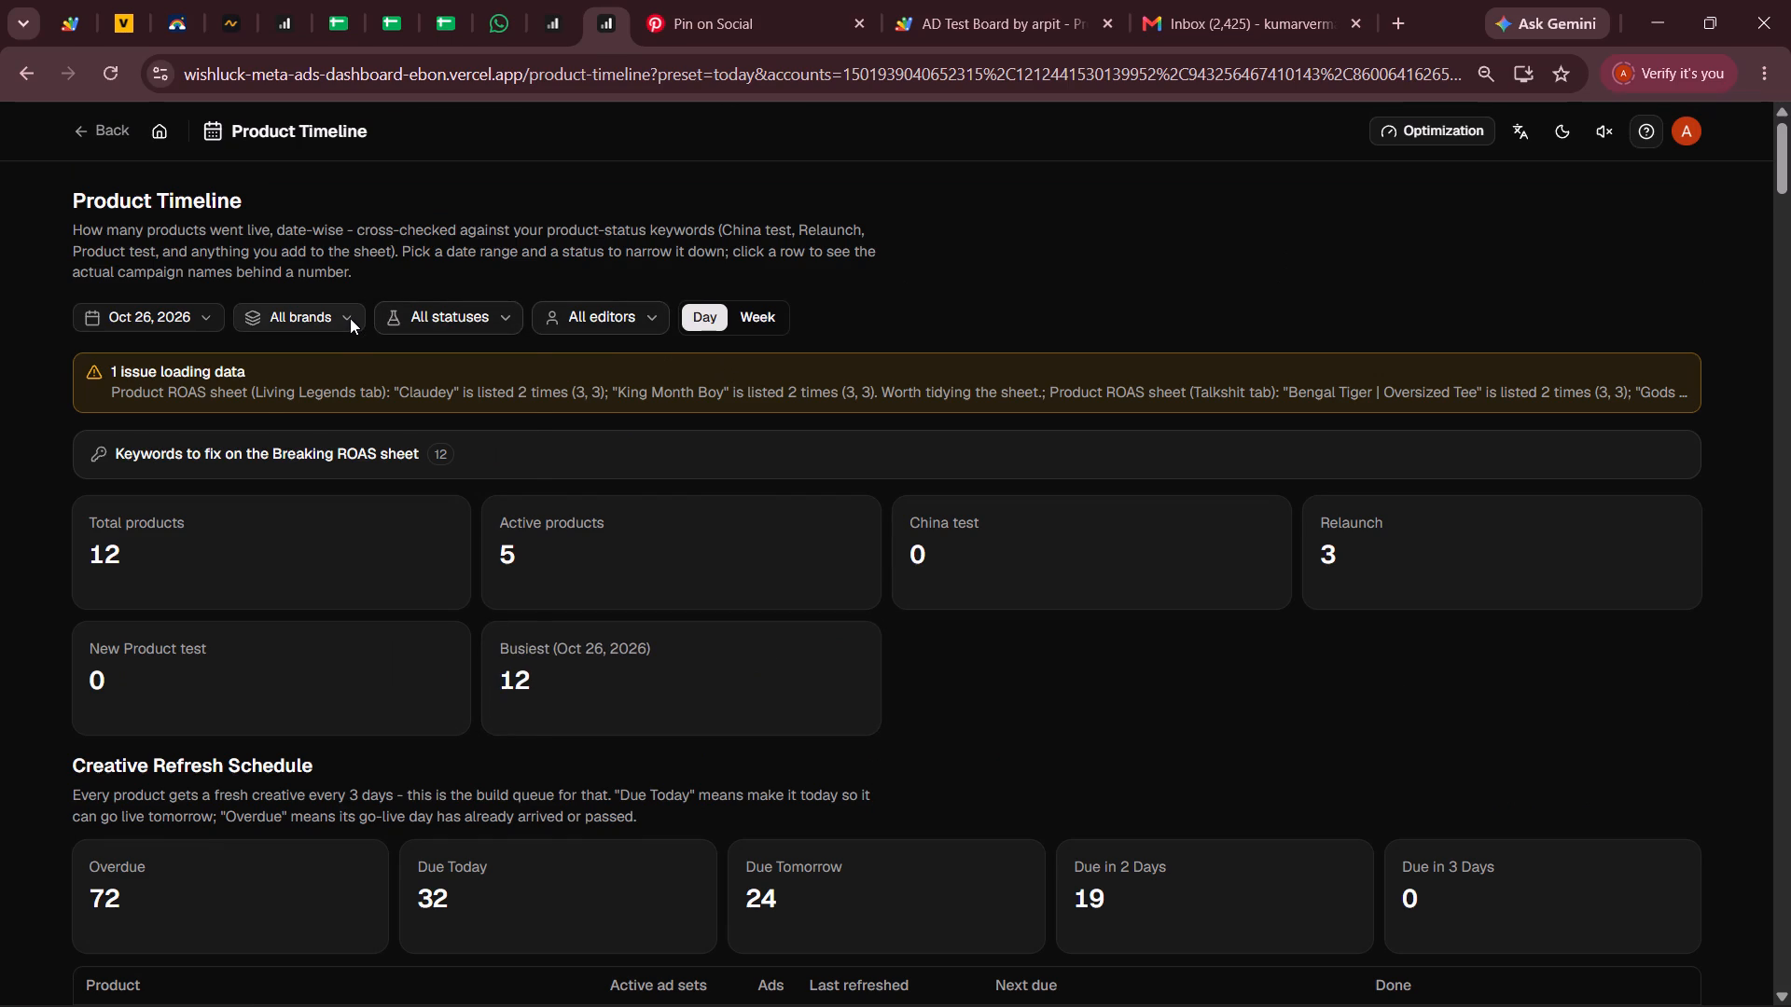
Deselect the Wish Luck brand's group of accounts in the Product Timeline's brand filter.
left_click(350, 318)
left_click(251, 426)
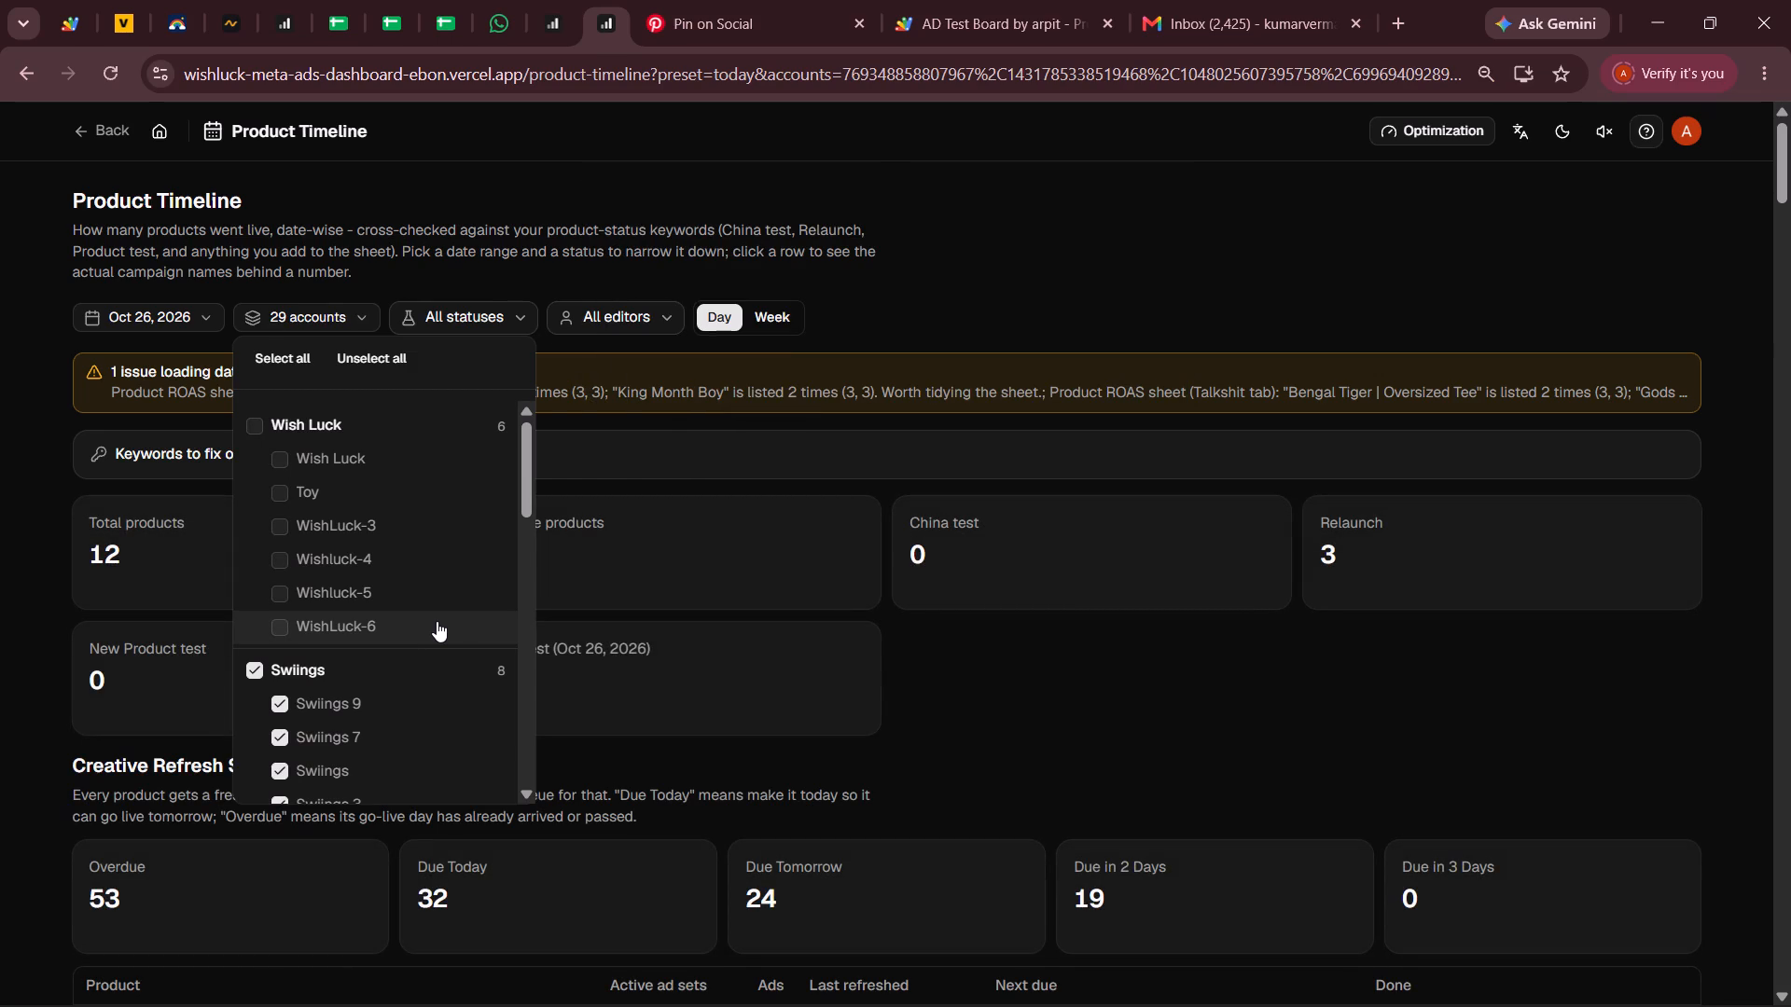
left_click(437, 621)
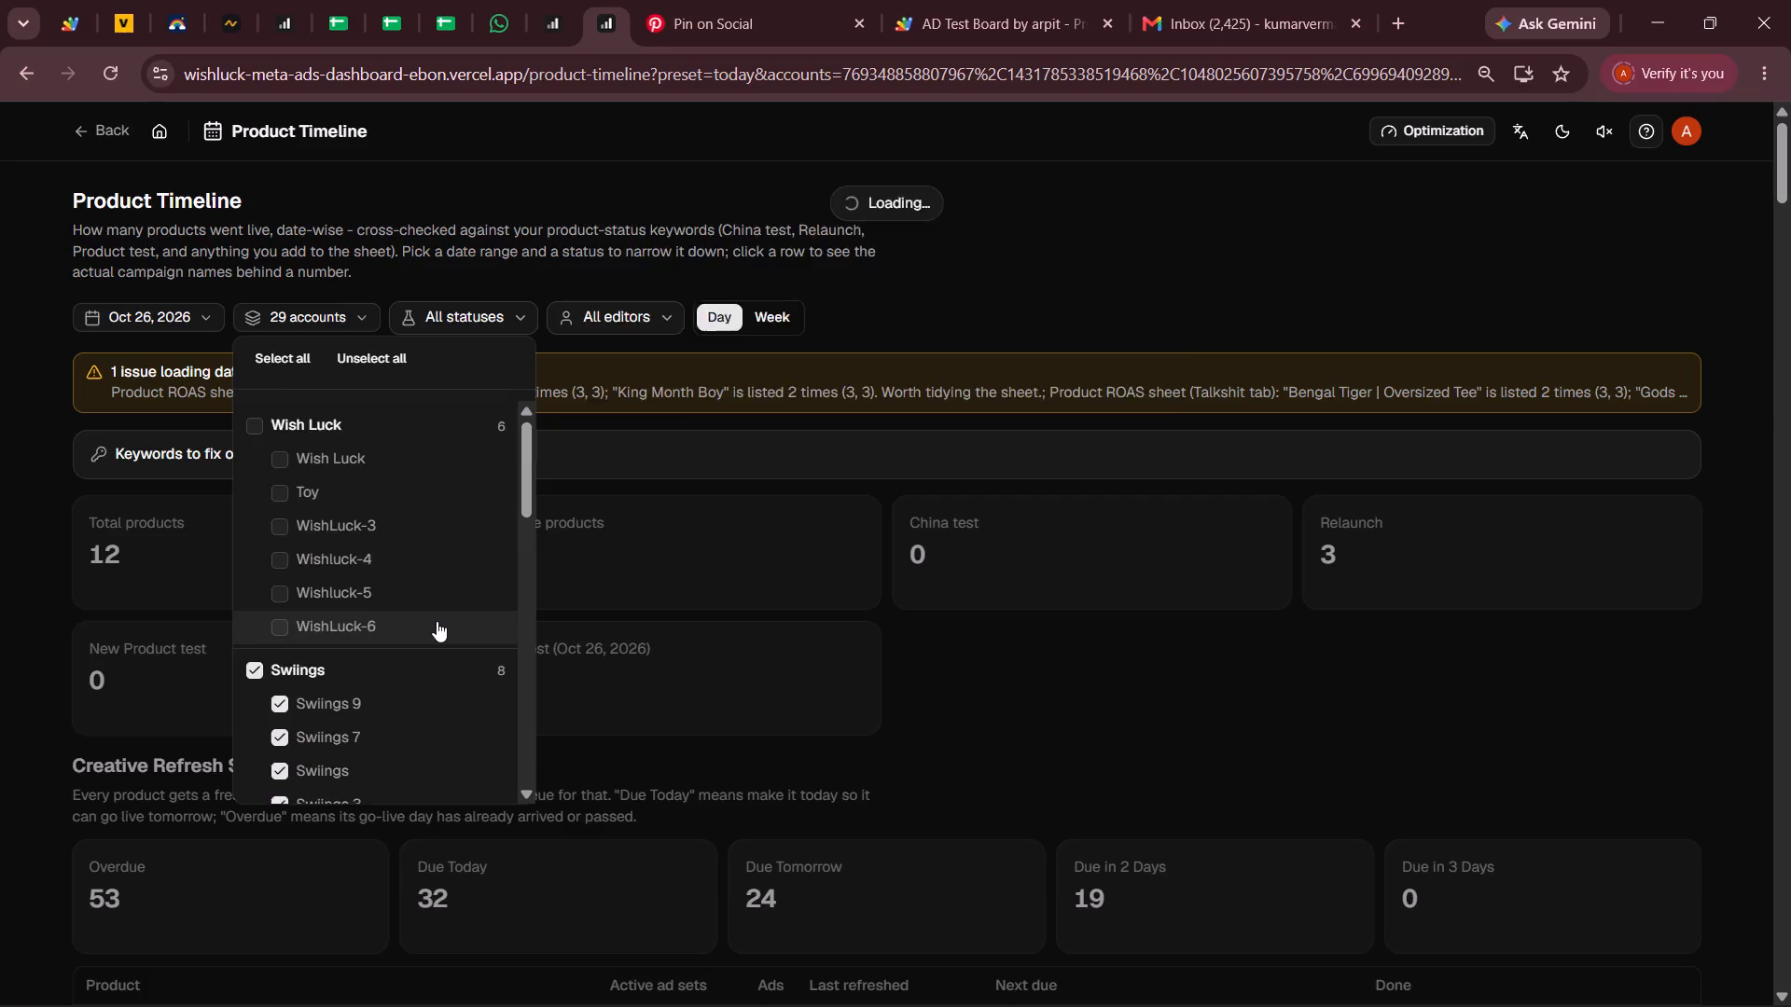
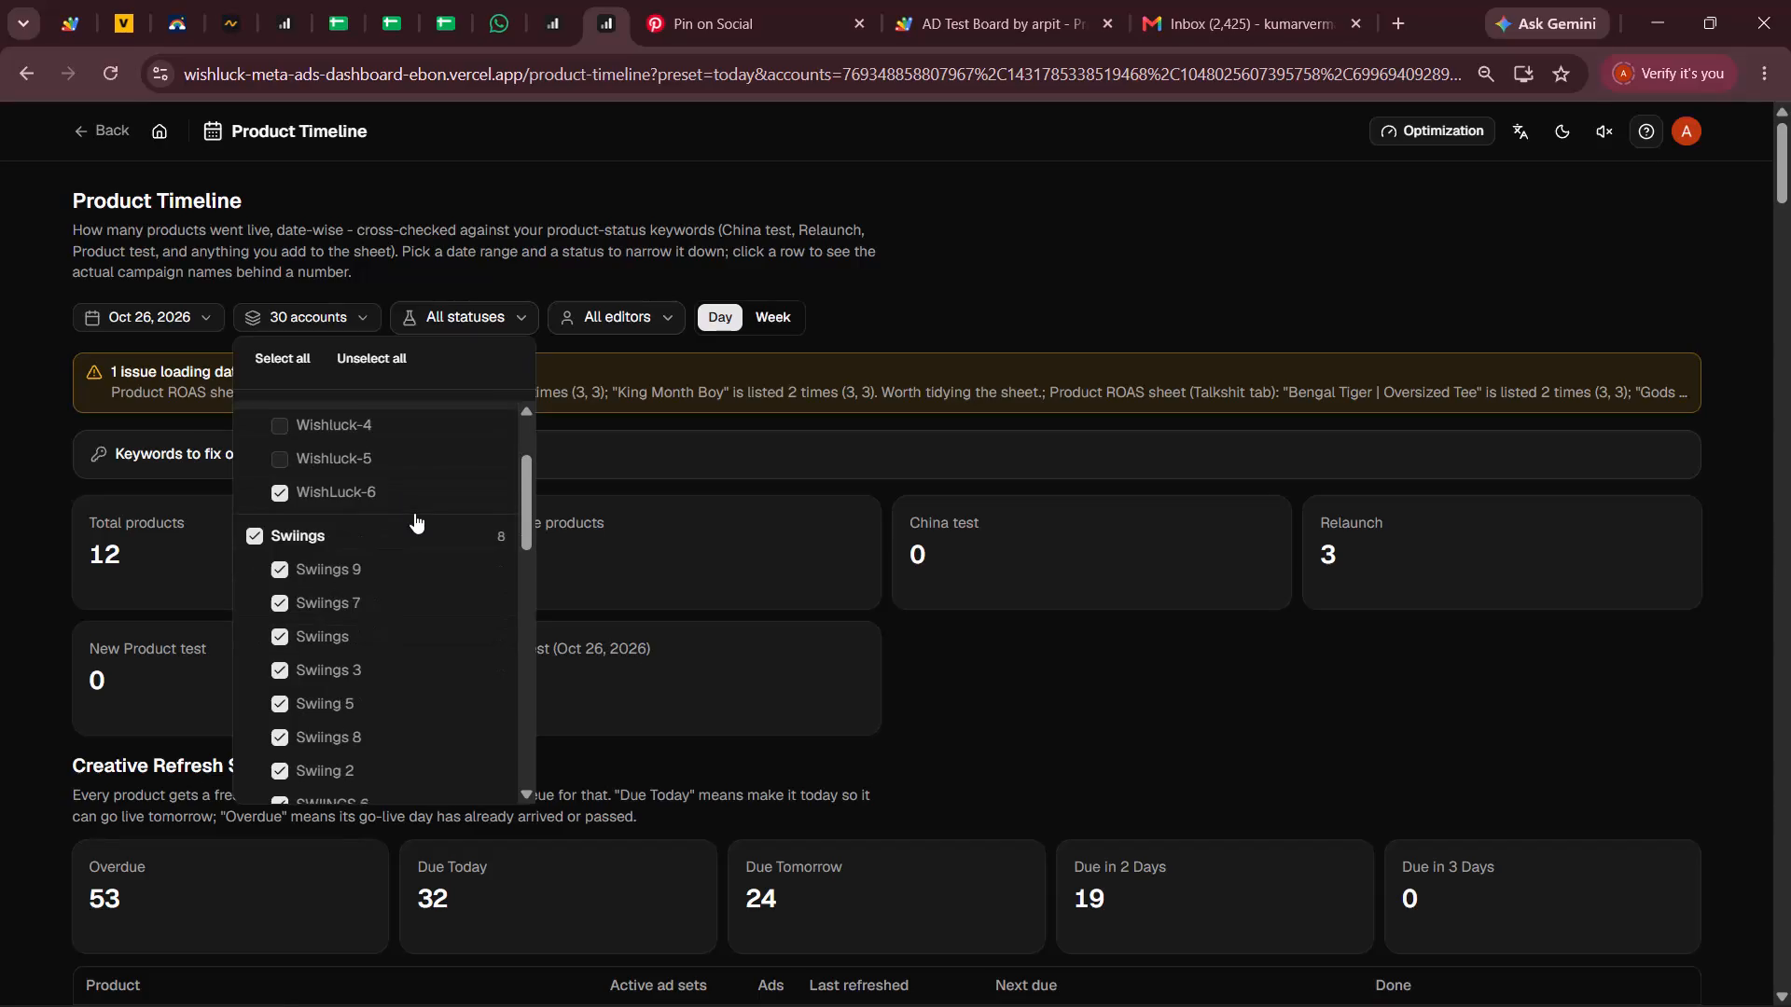
Deselect the LL 1, Talkshit and Forpet groups of accounts in the Product Timeline's brand filter.
scroll(323, 520, "down", 2)
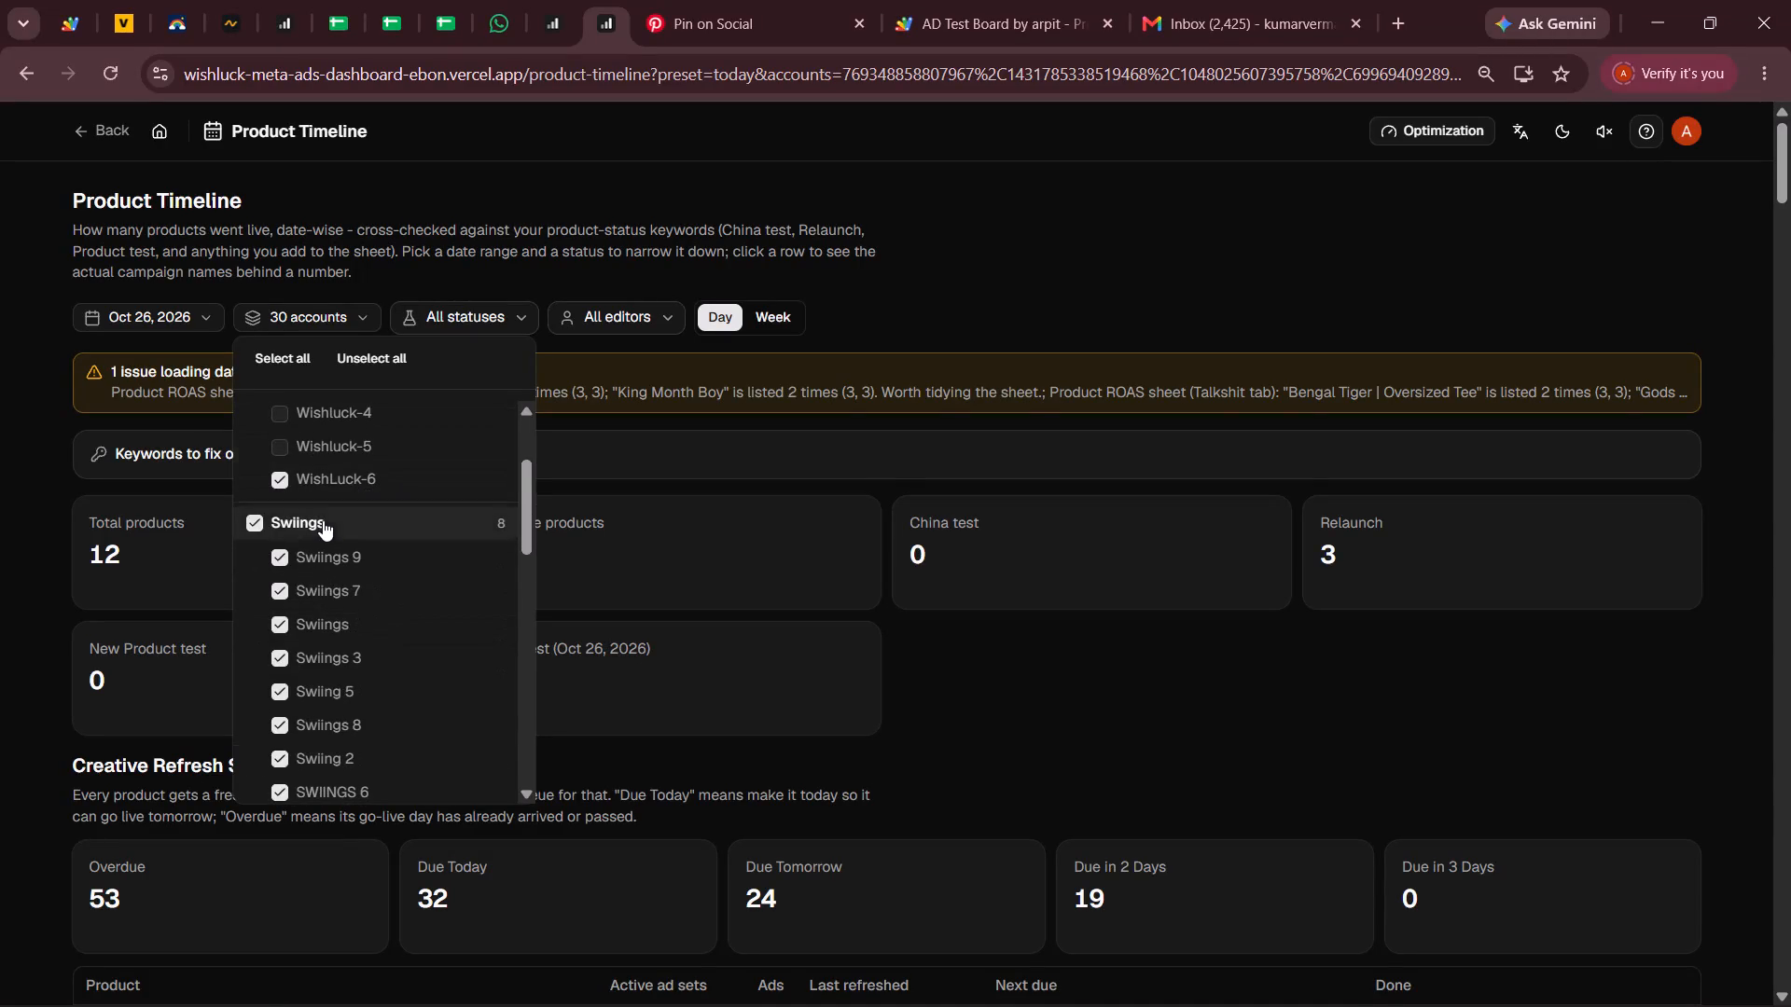
scroll(323, 520, "down", 3)
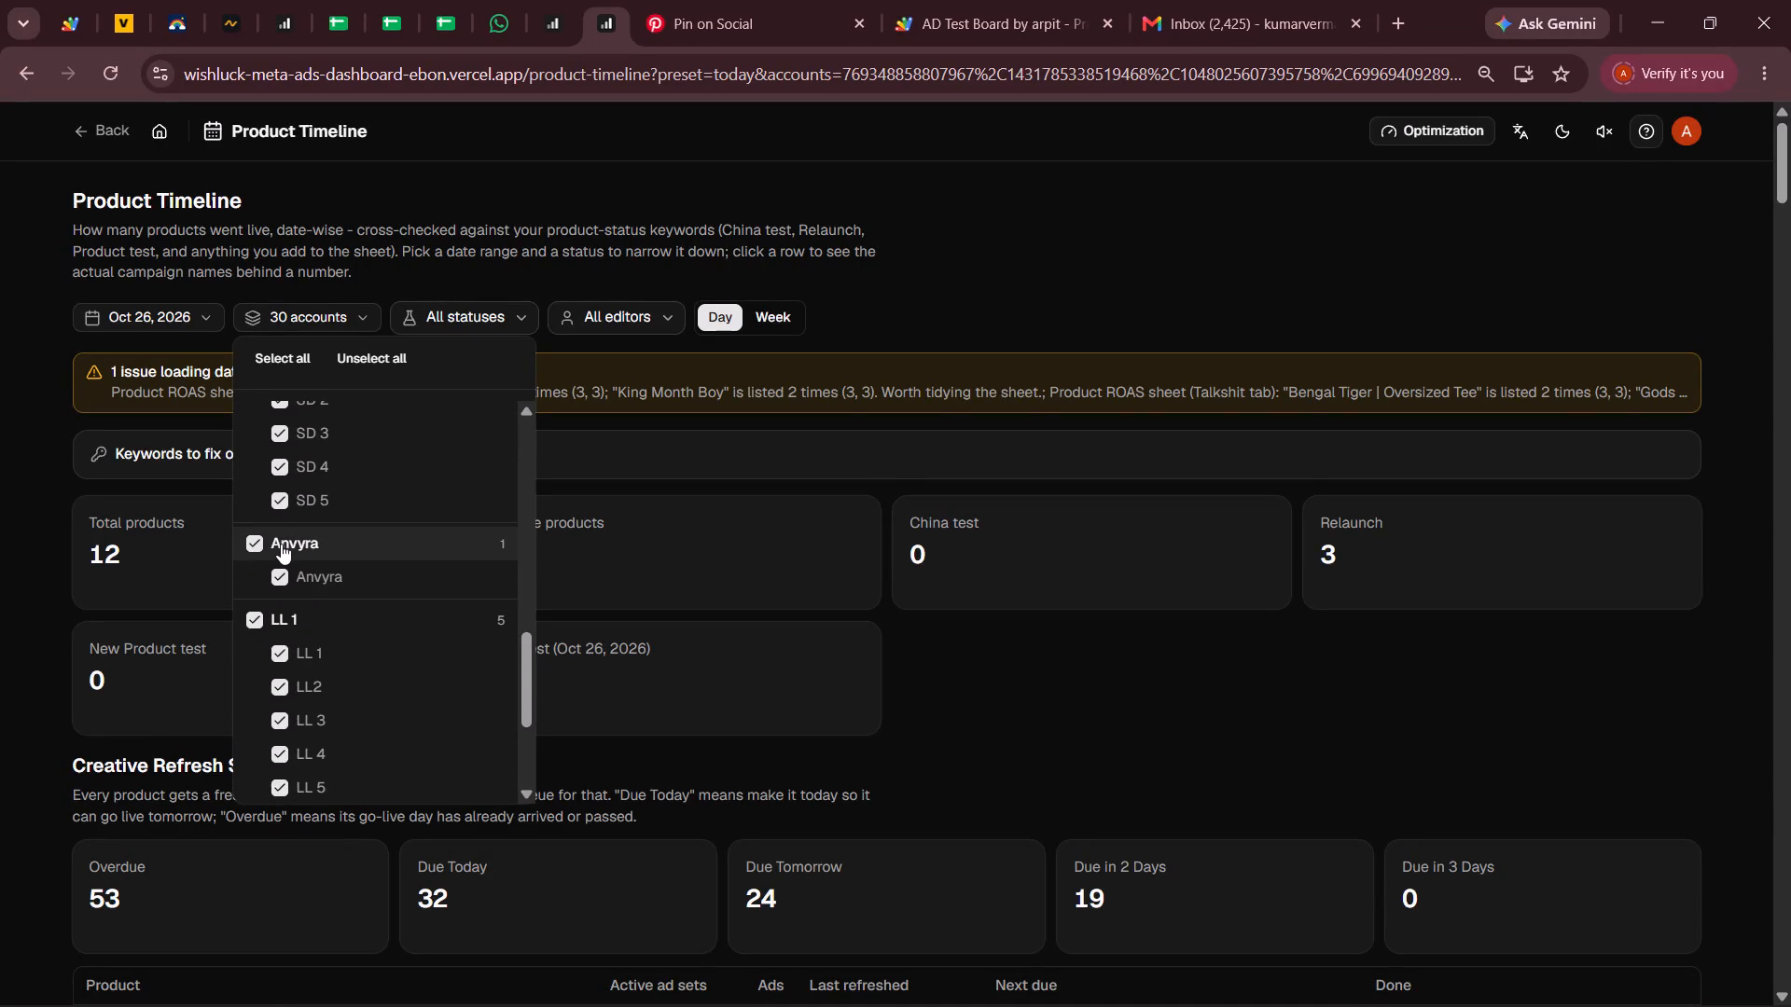
left_click(277, 545)
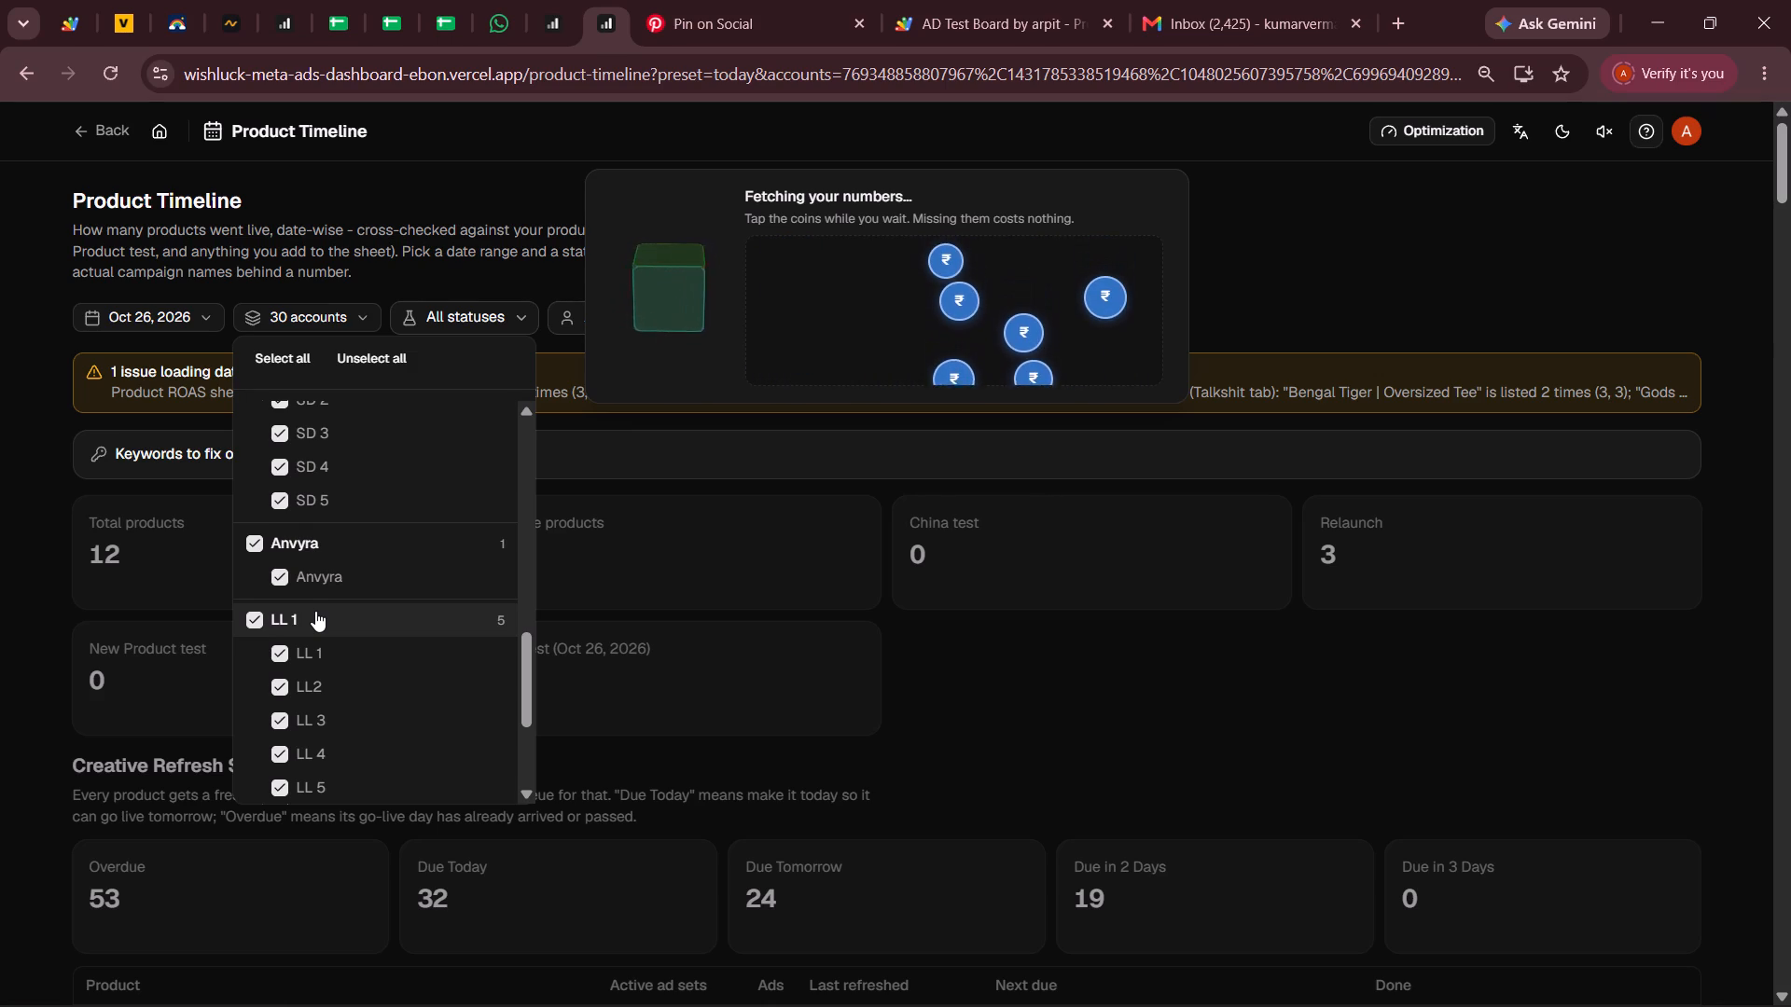
left_click(315, 611)
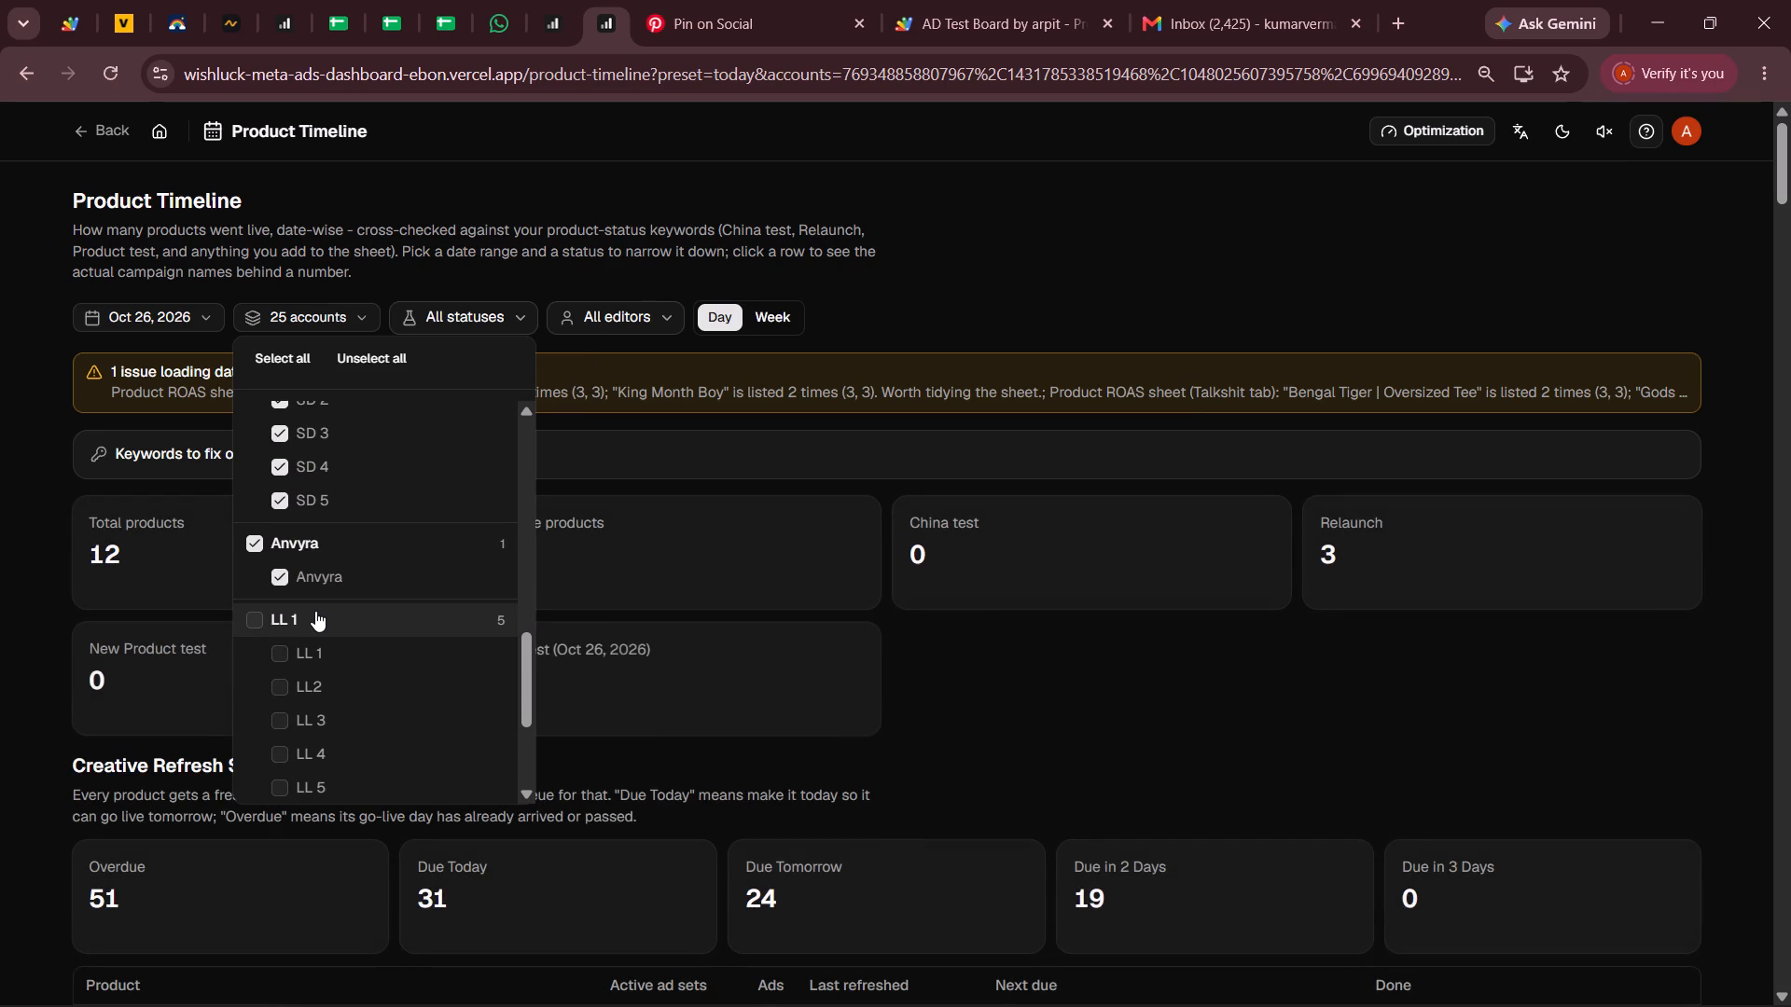
scroll(315, 611, "down", 2)
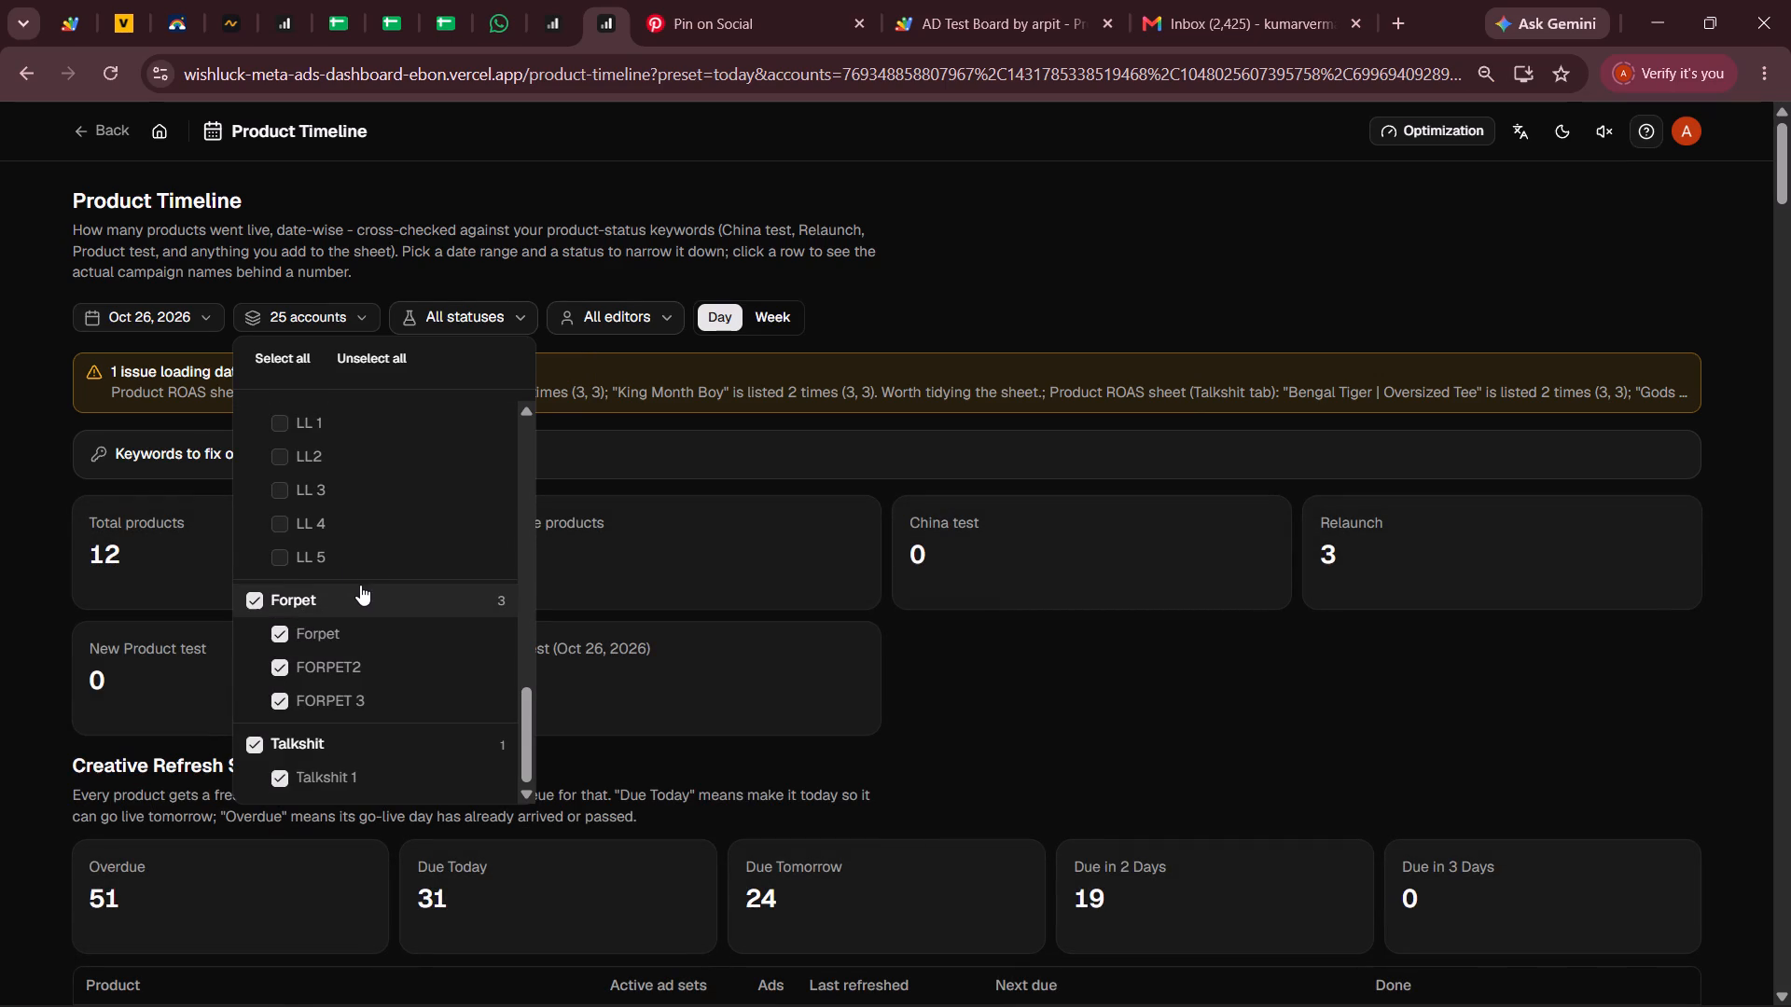
left_click(274, 735)
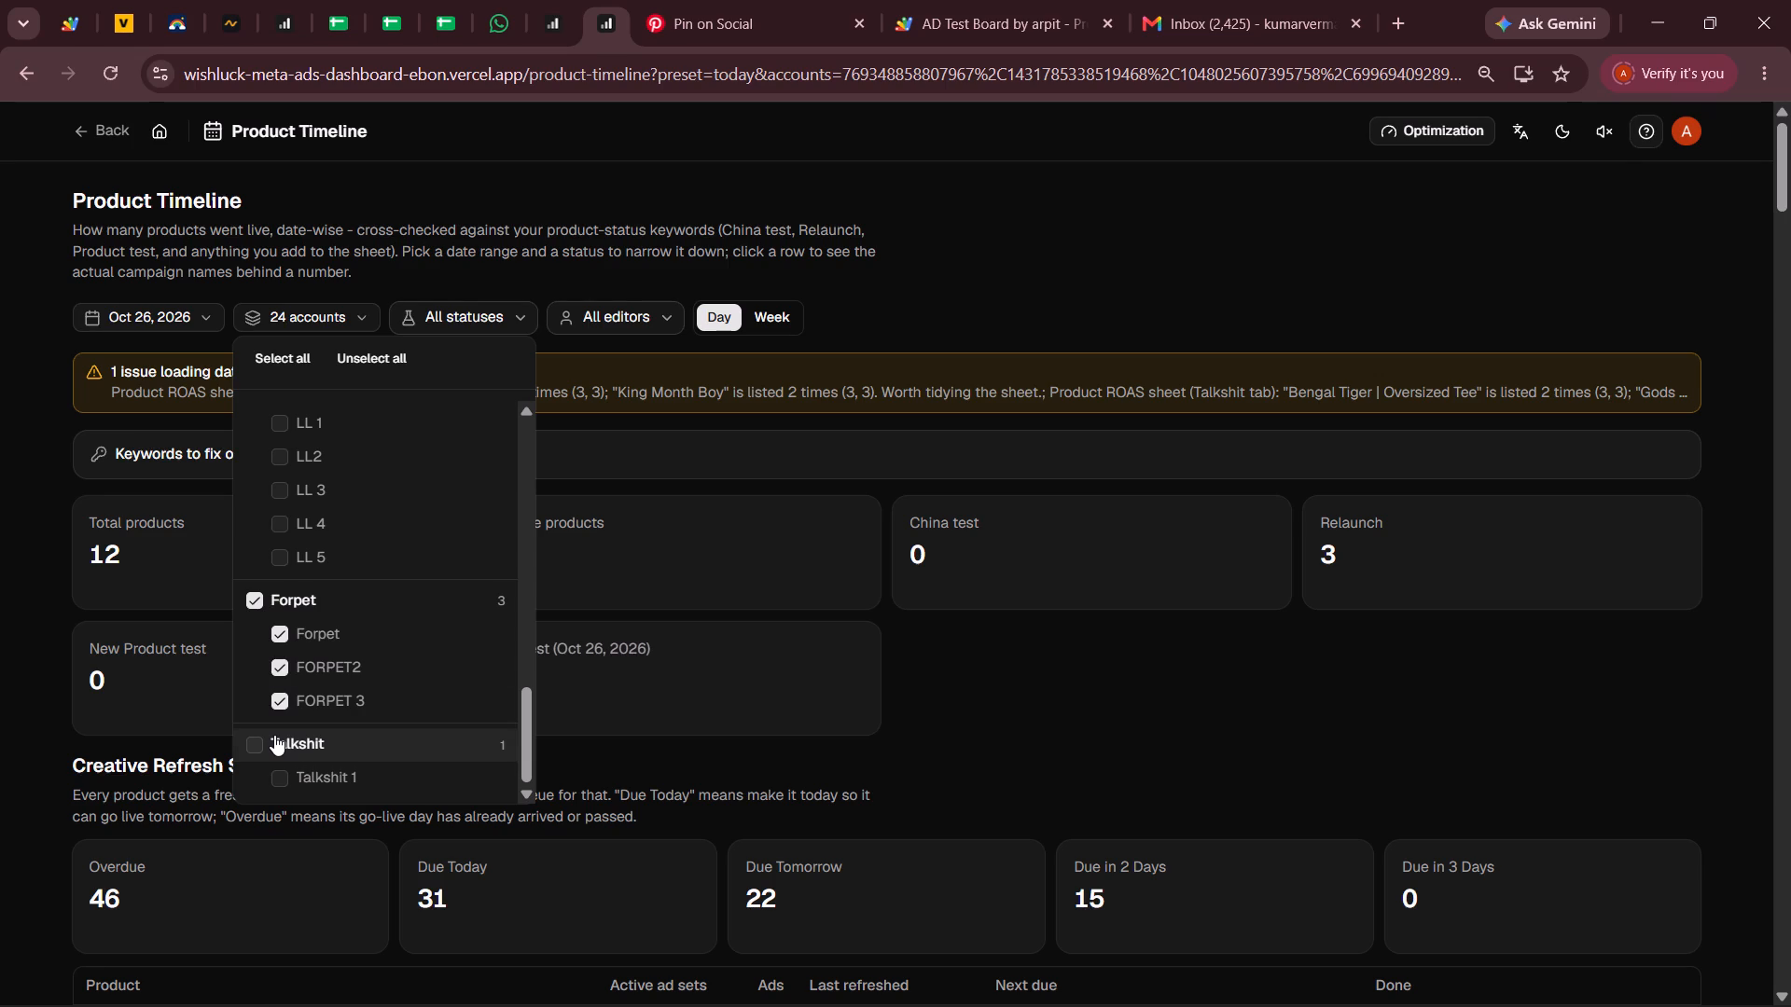
left_click(248, 592)
Deselect the Anvyra brand's account in the brand filter and close the filter.
scroll(248, 592, "up", 5)
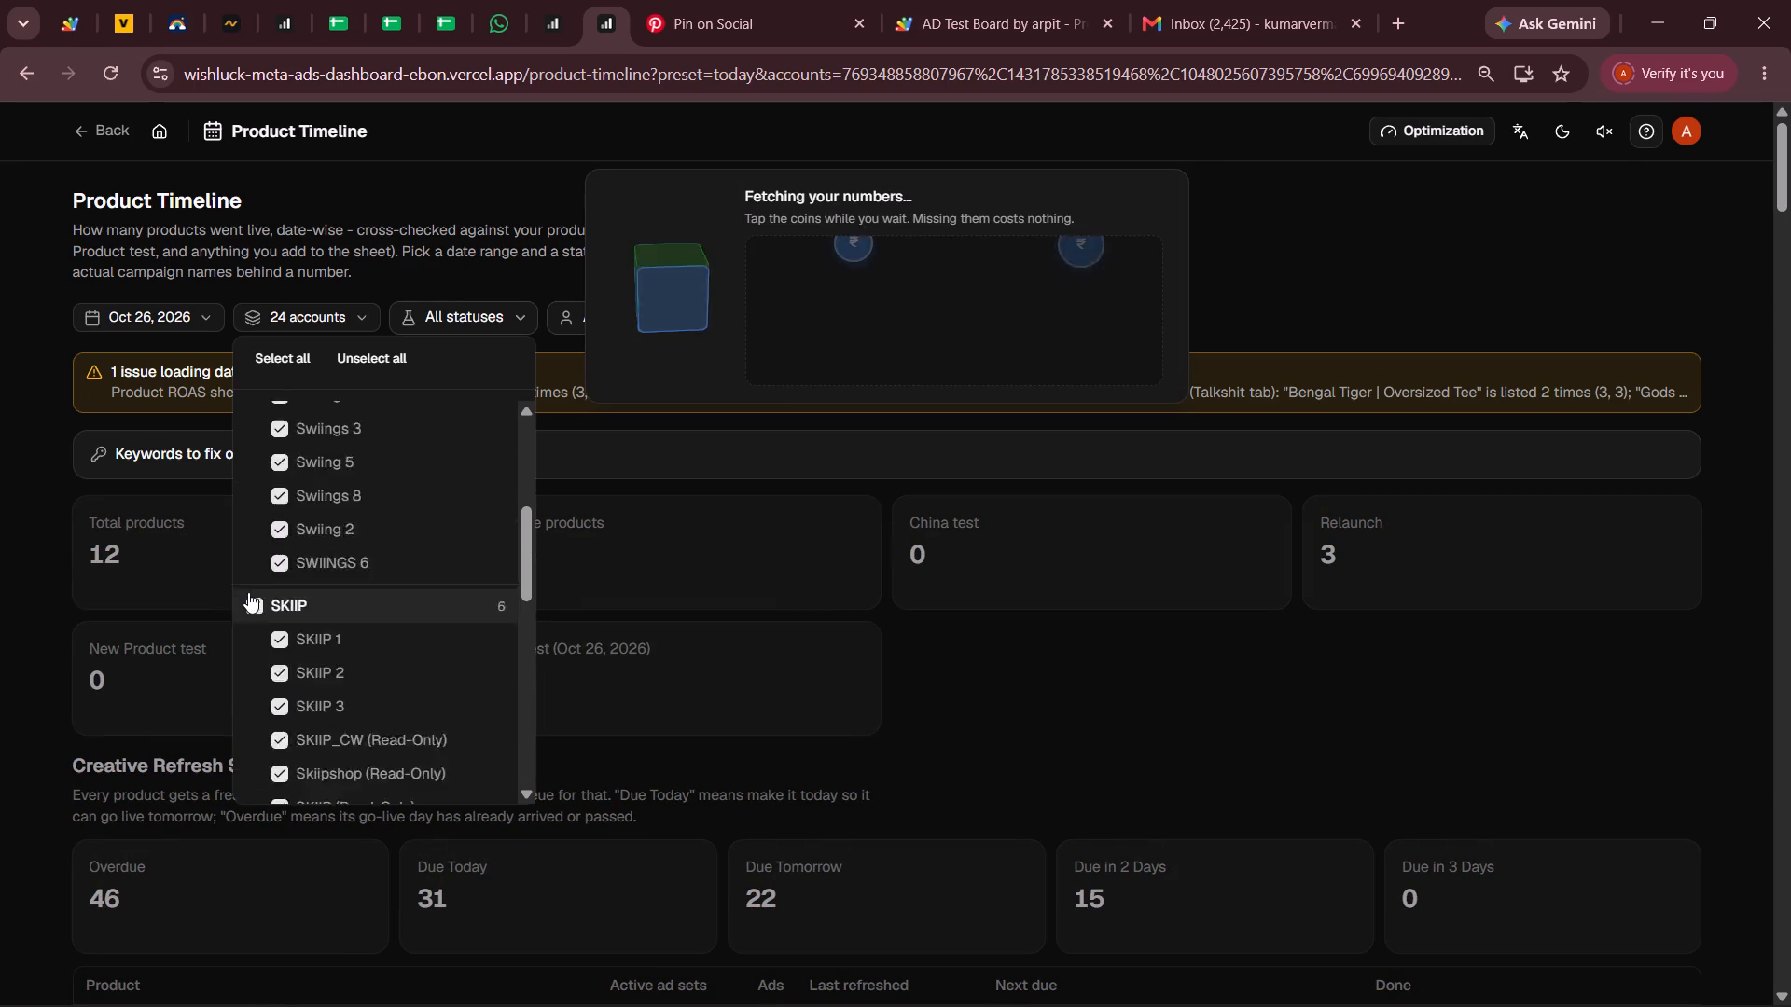
scroll(248, 592, "up", 3)
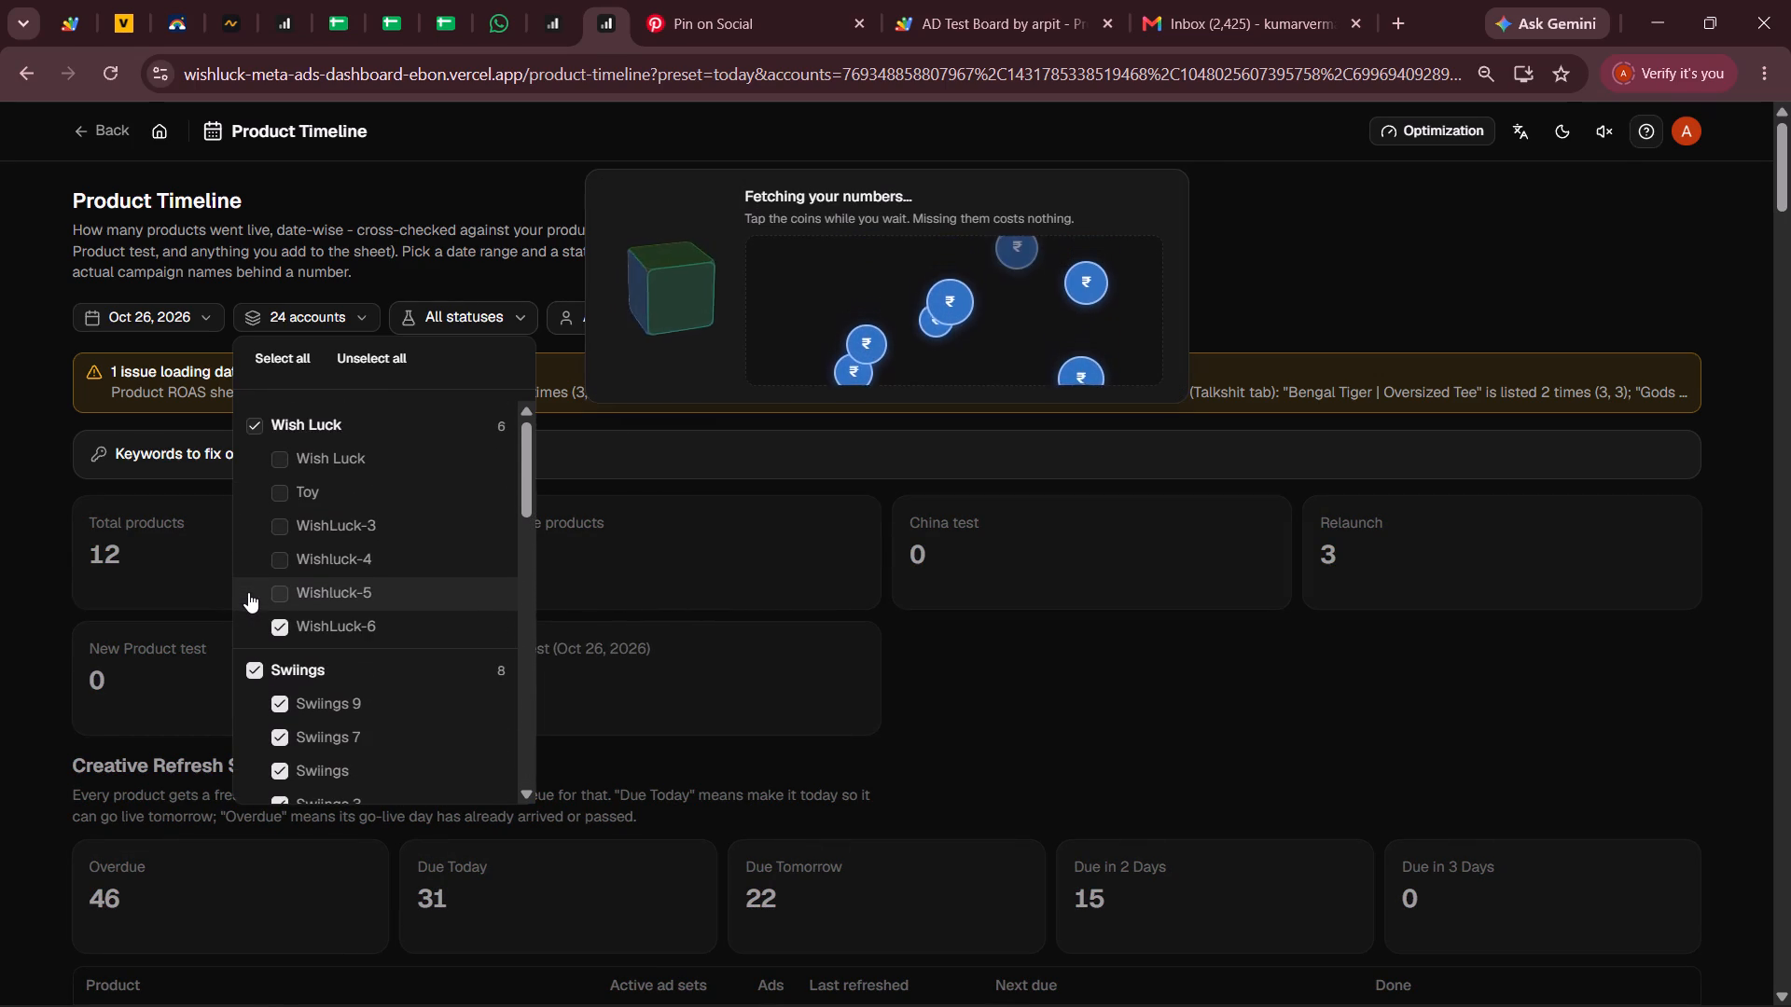
scroll(248, 592, "down", 3)
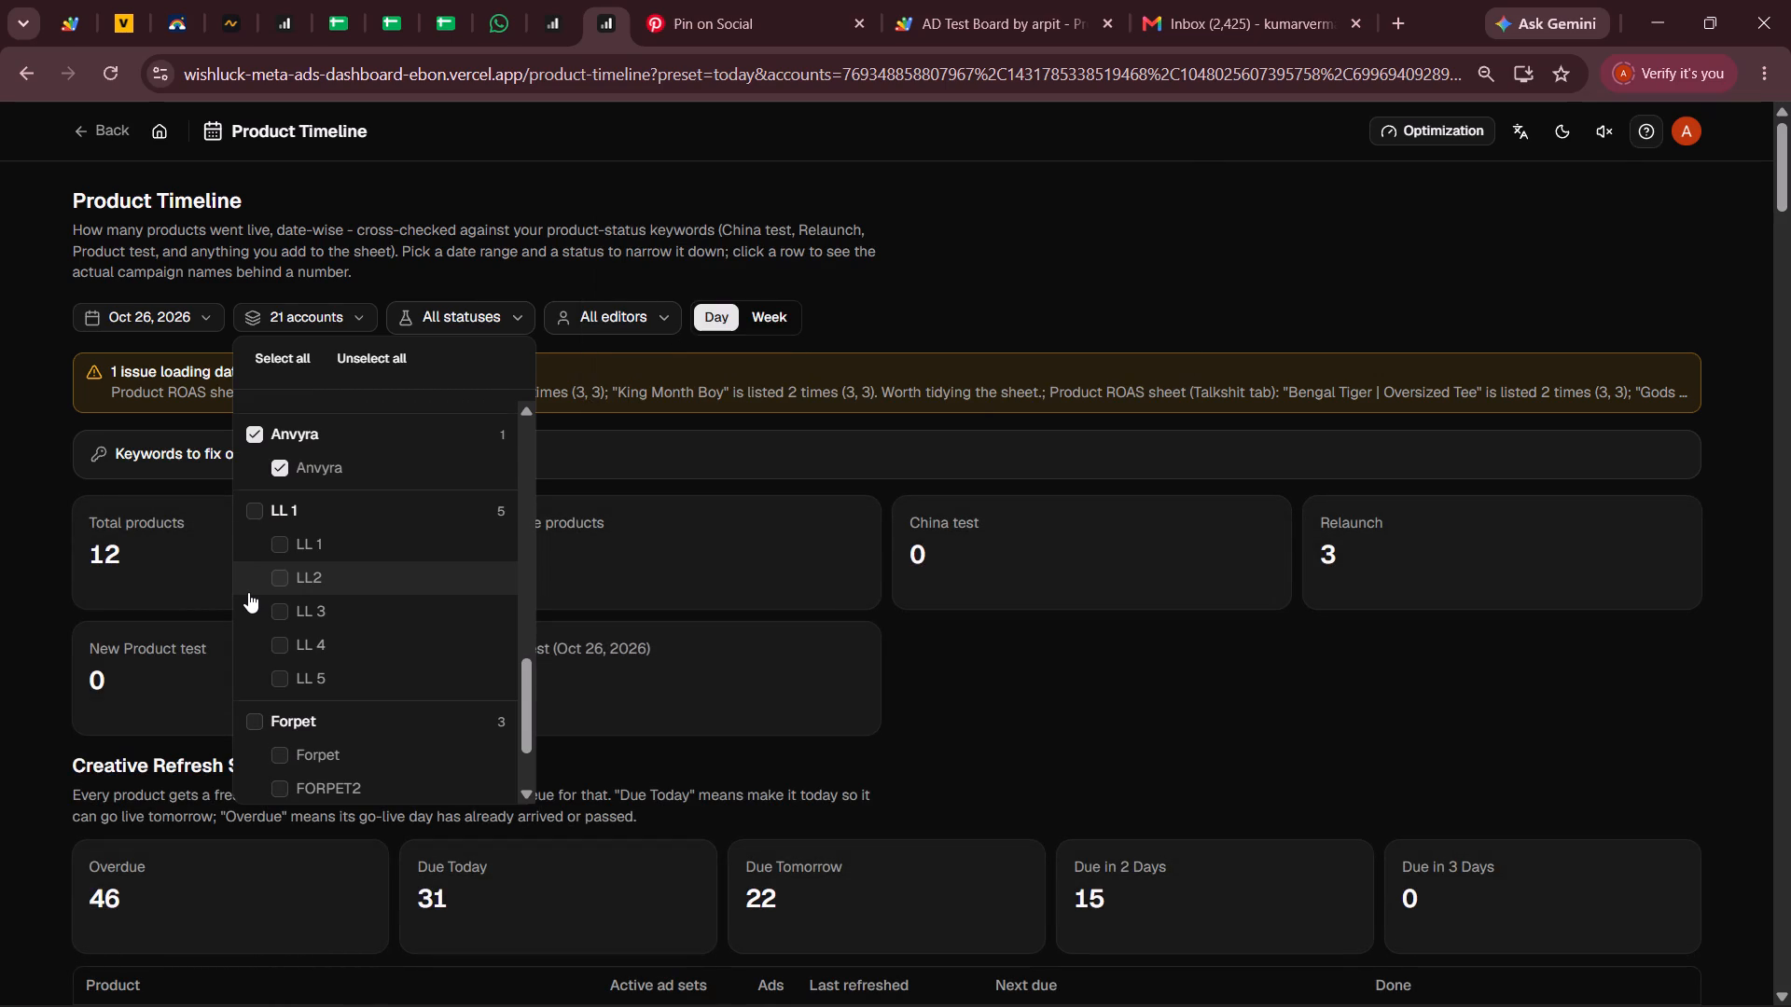
scroll(248, 592, "right", 1)
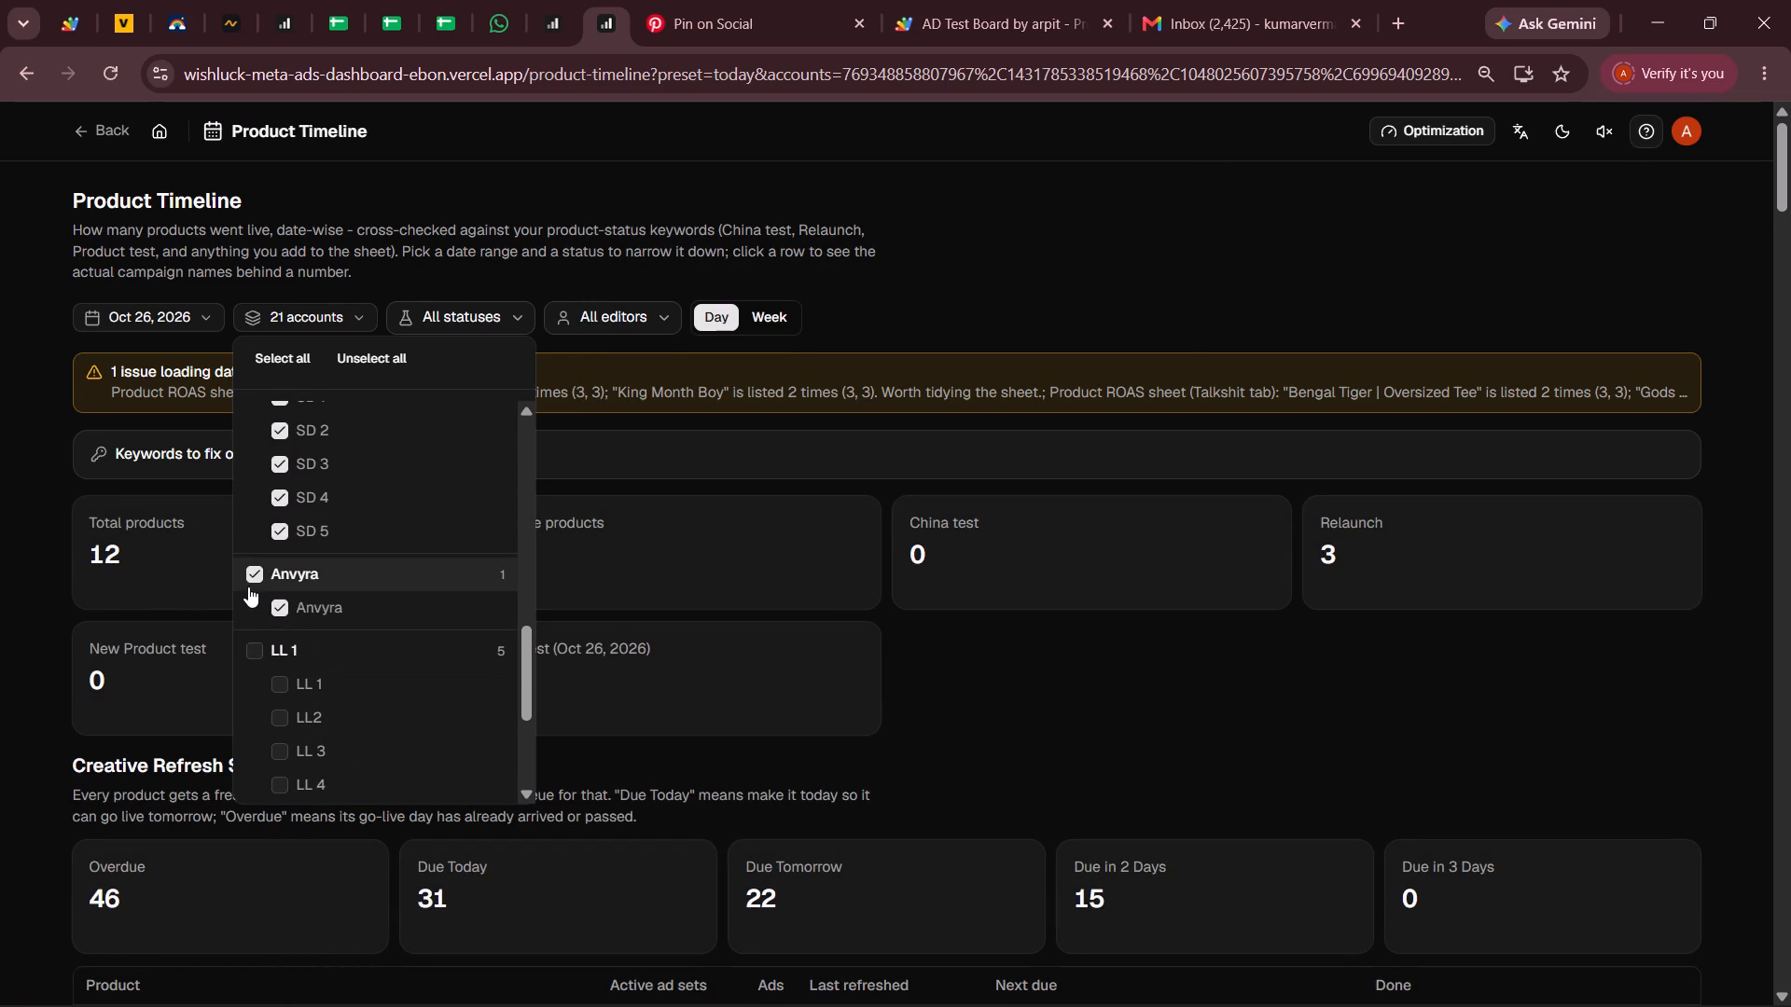
left_click(248, 585)
scroll(248, 585, "up", 3)
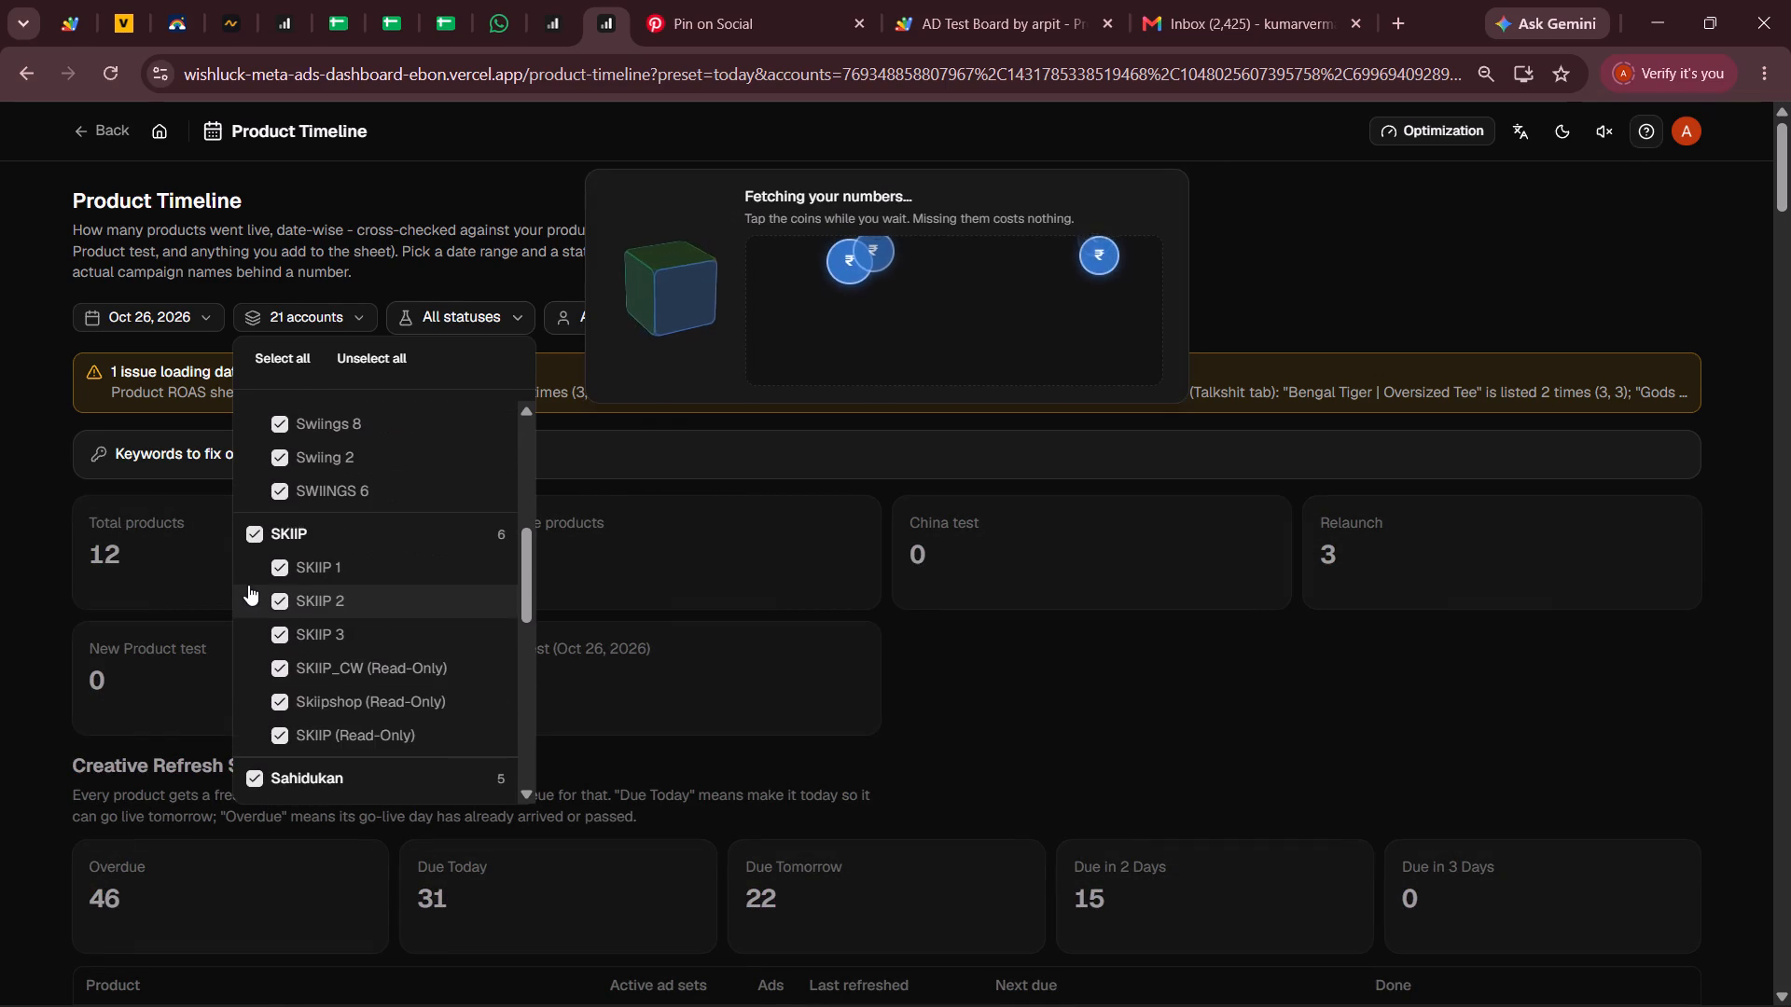
scroll(248, 585, "up", 5)
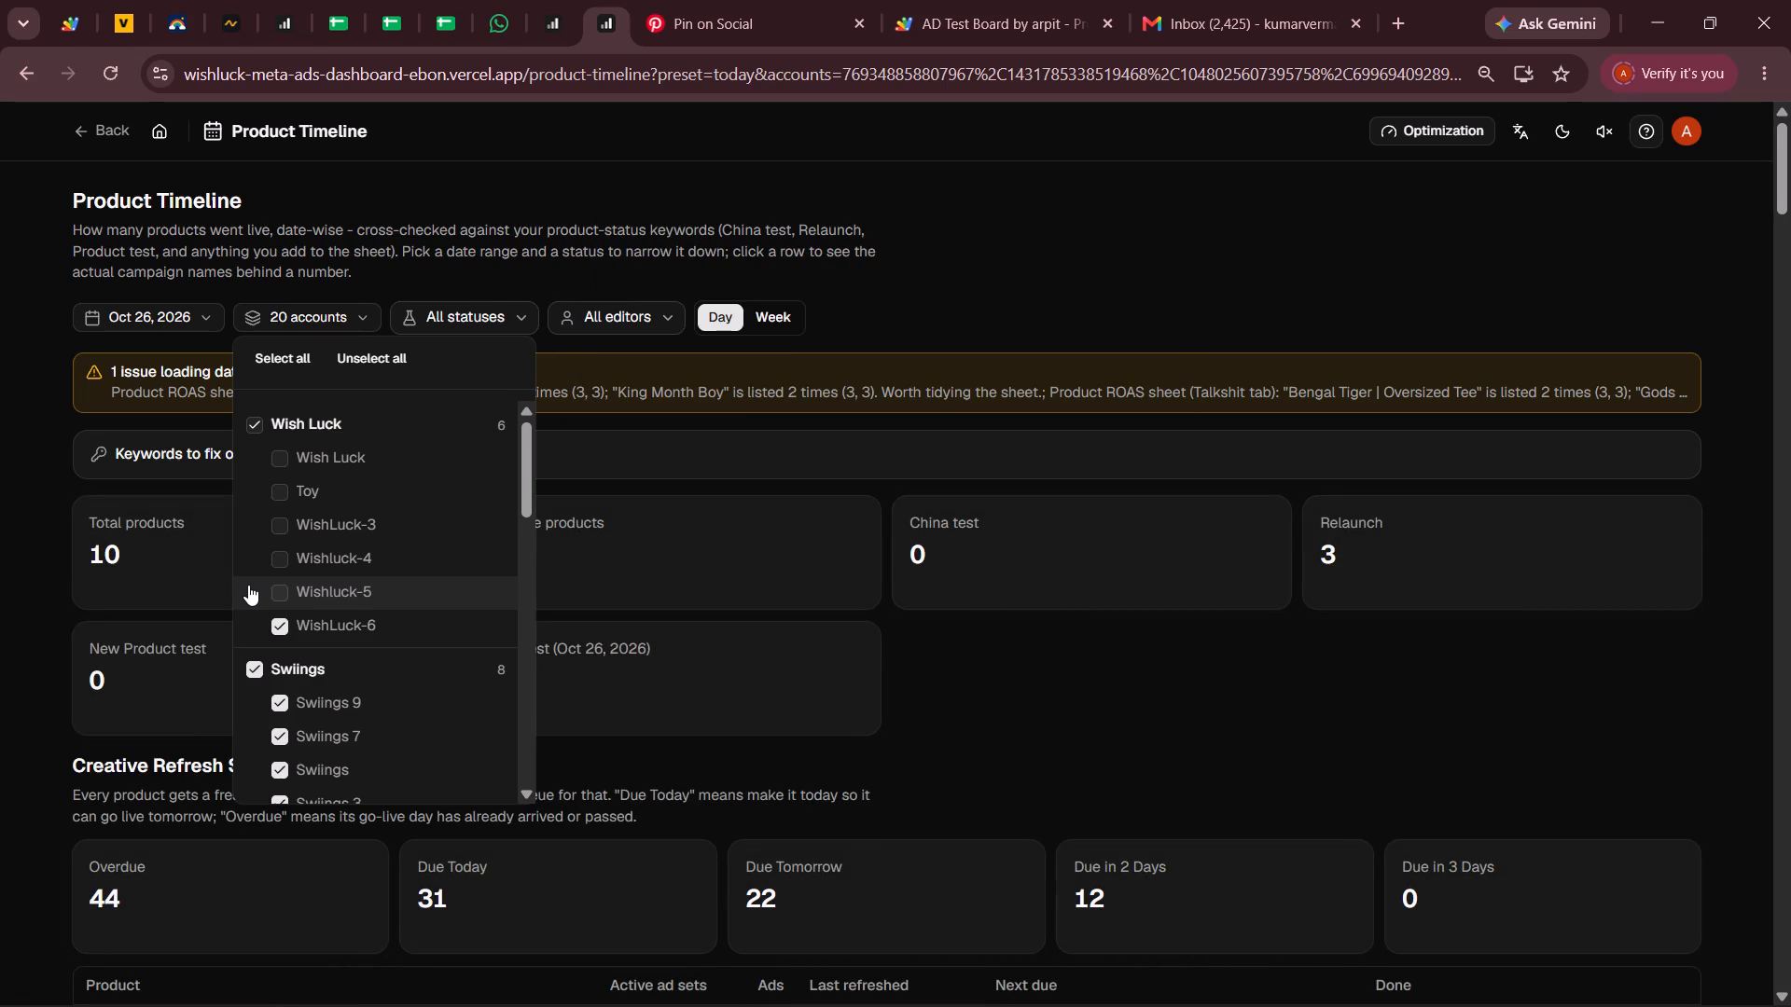
left_click(1149, 702)
Mark the utensils cleaner and Winter Hat products as done in the Creative Refresh Schedule.
scroll(1149, 702, "down", 4)
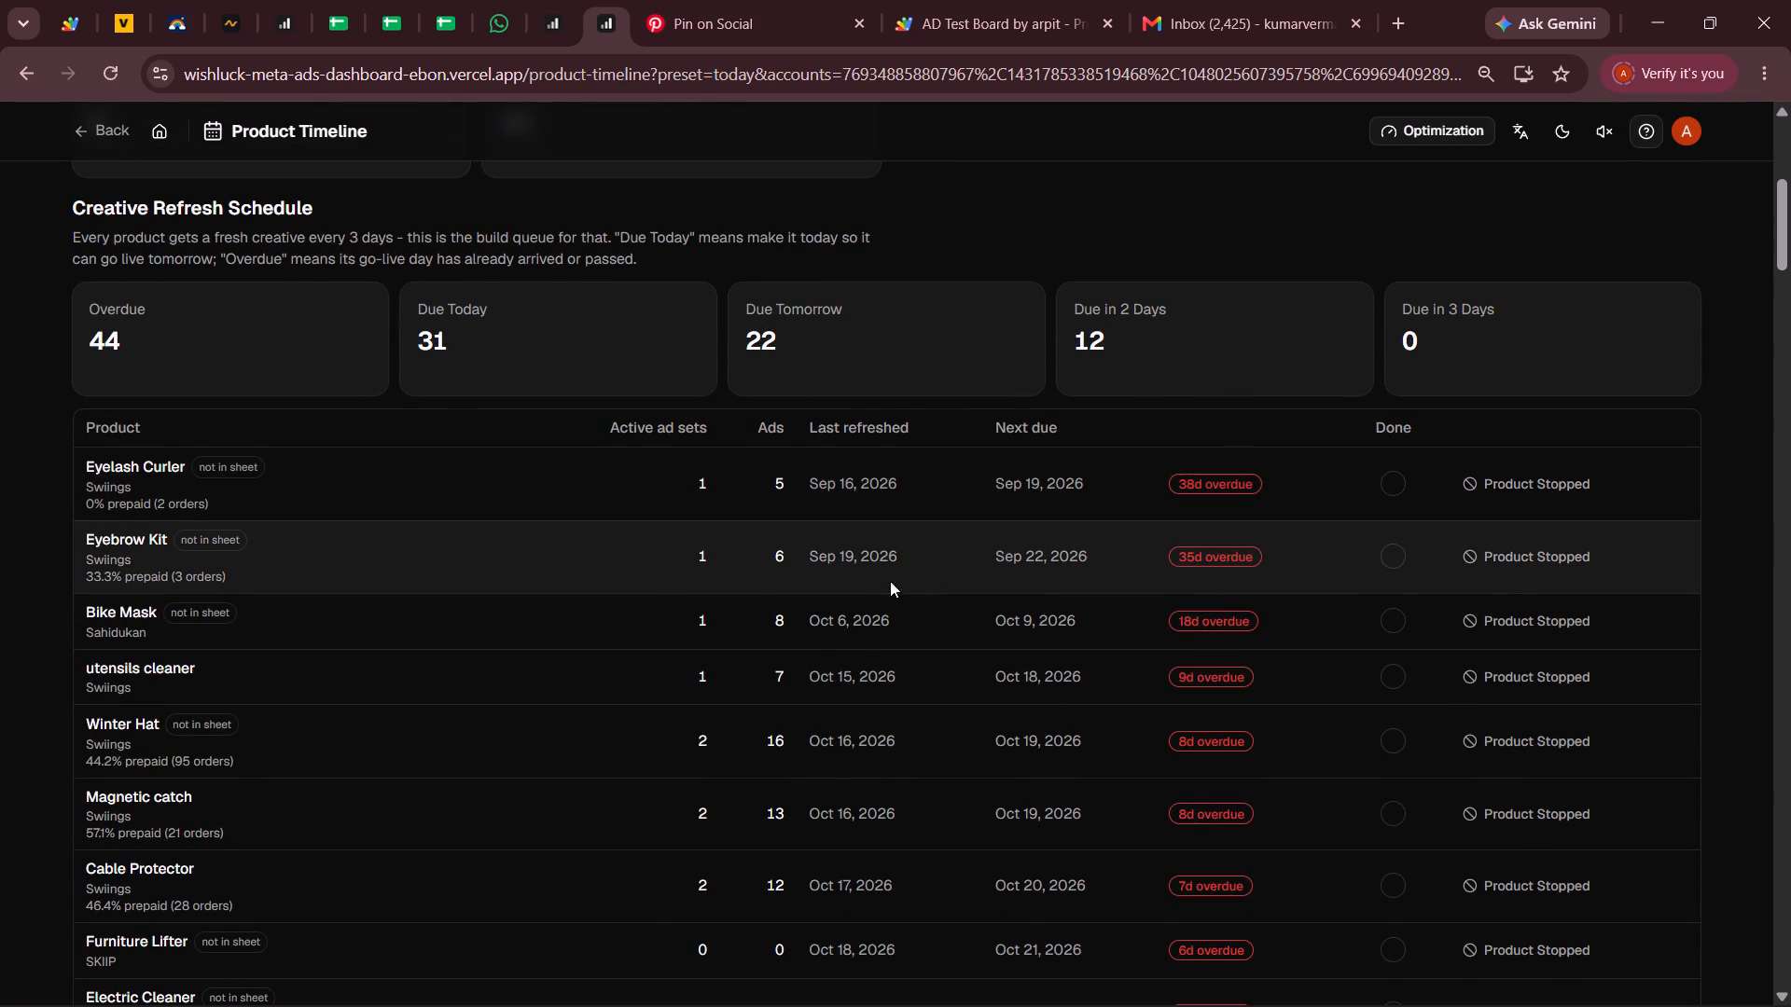
scroll(817, 628, "down", 1)
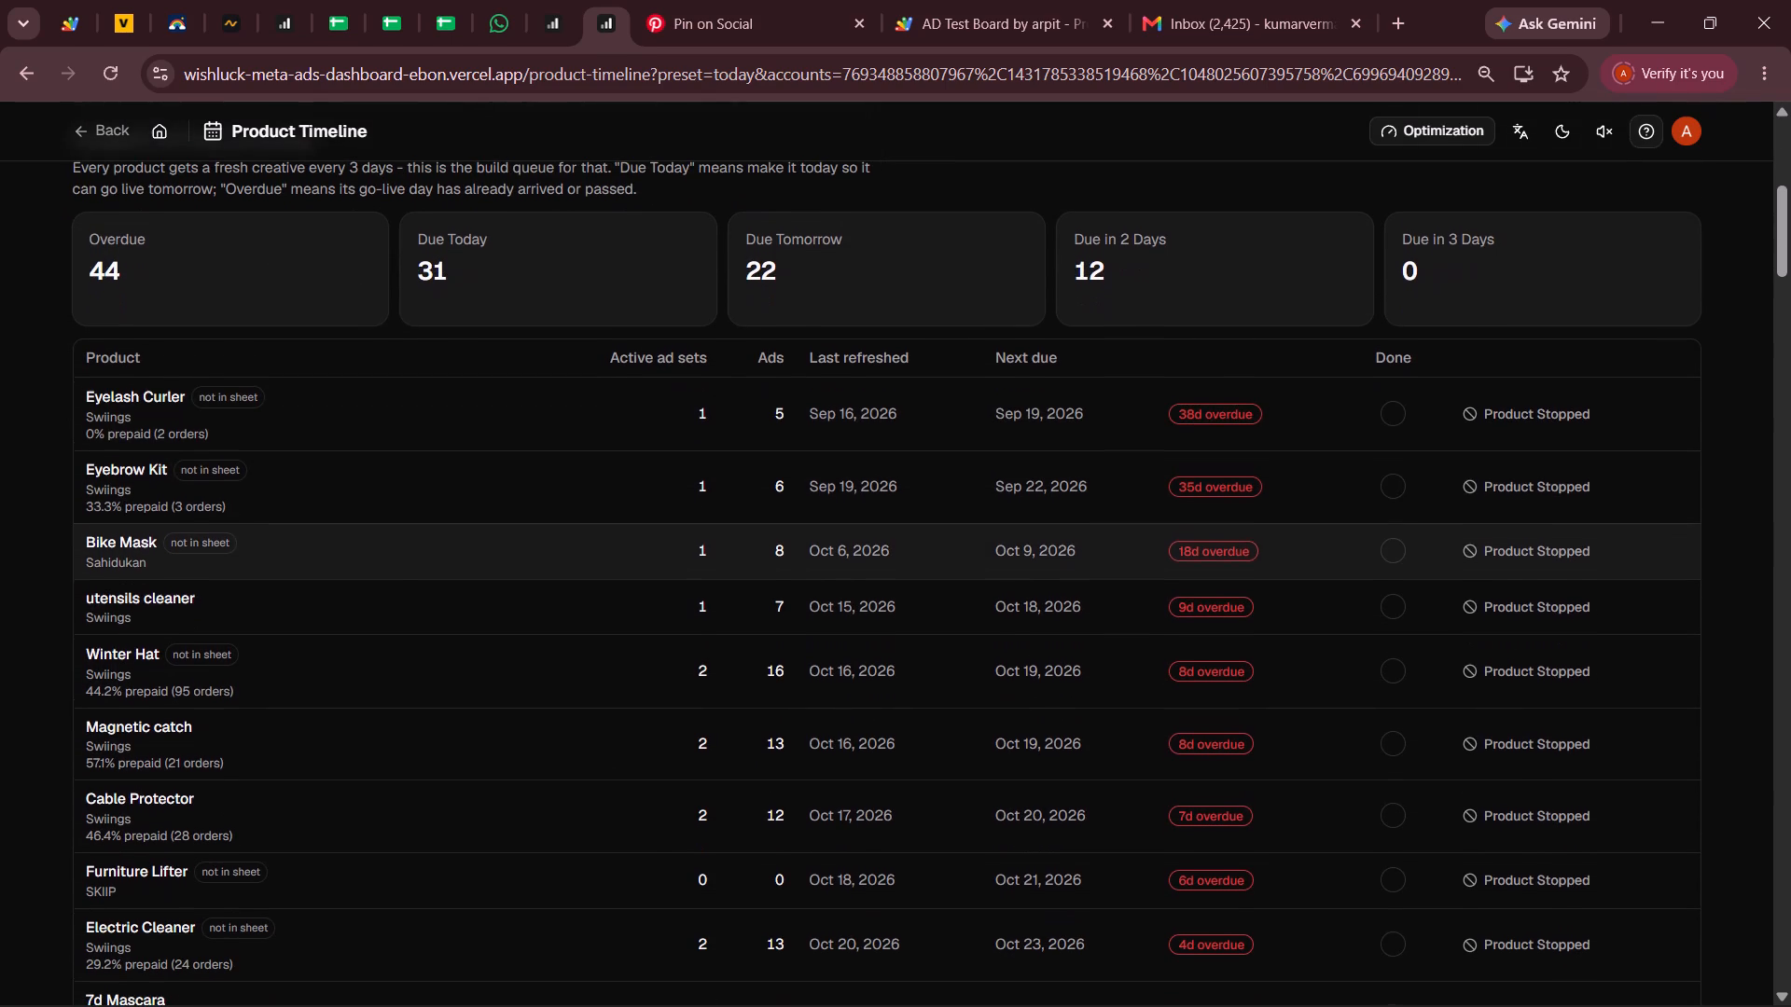
scroll(817, 628, "down", 1)
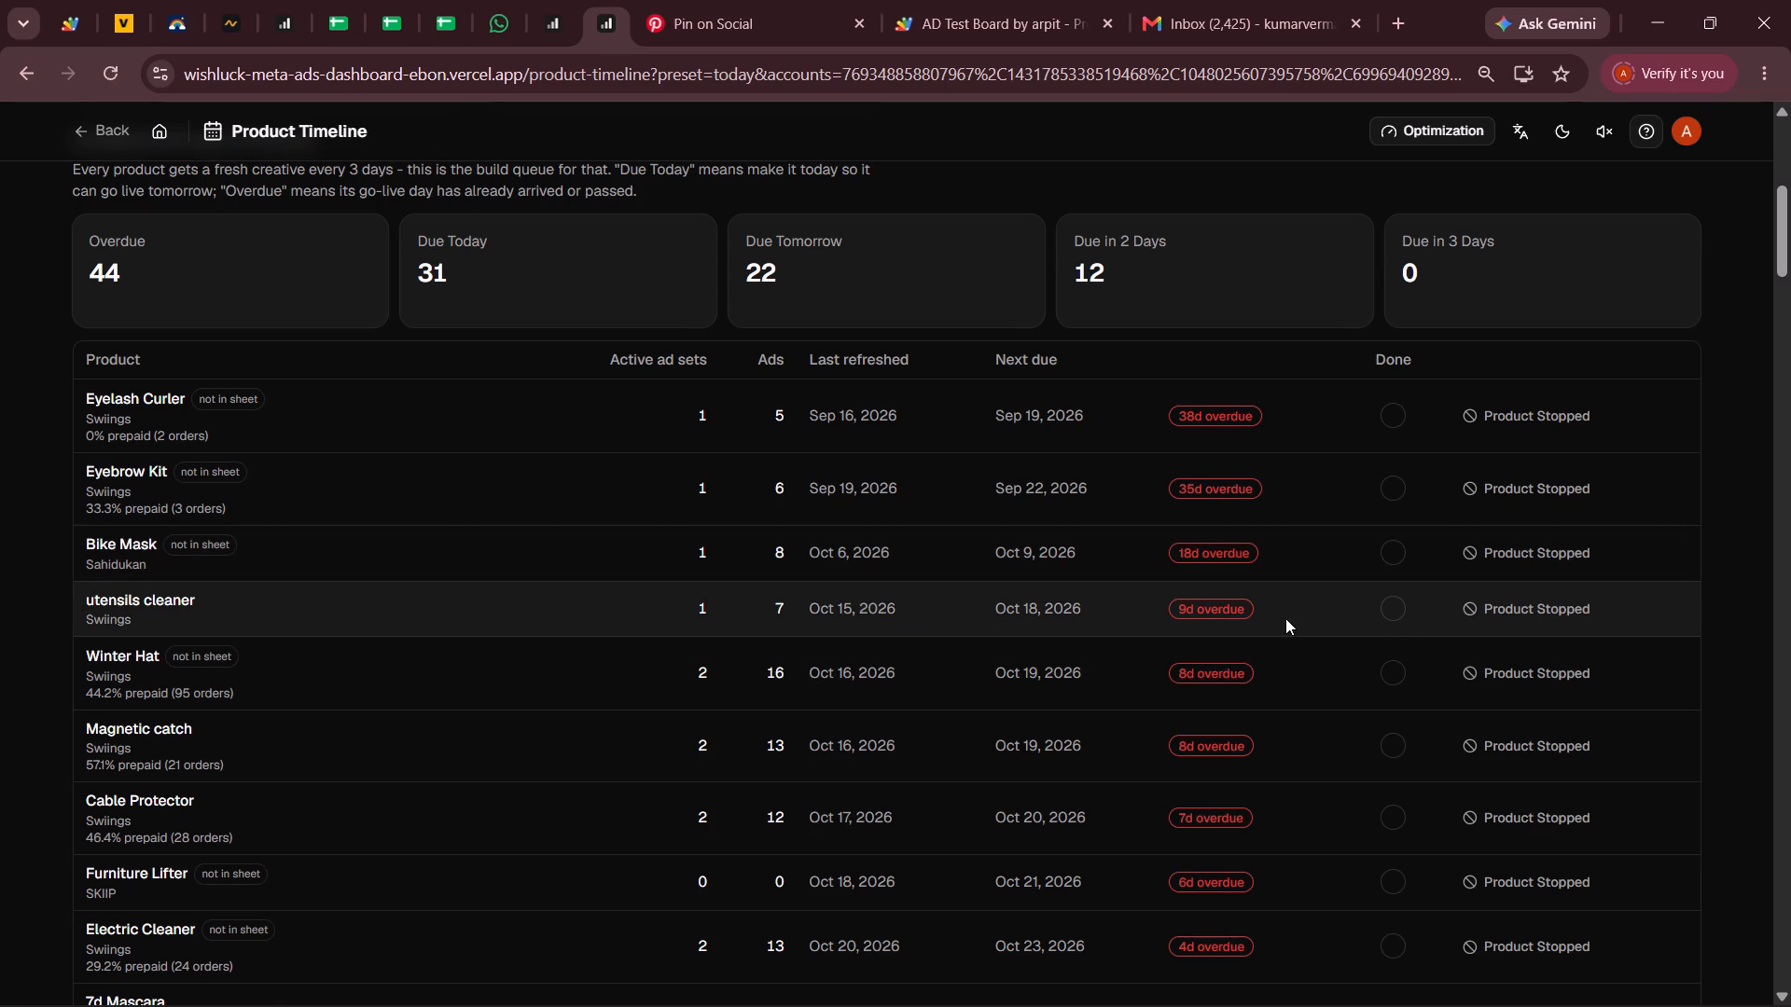
left_click(1395, 607)
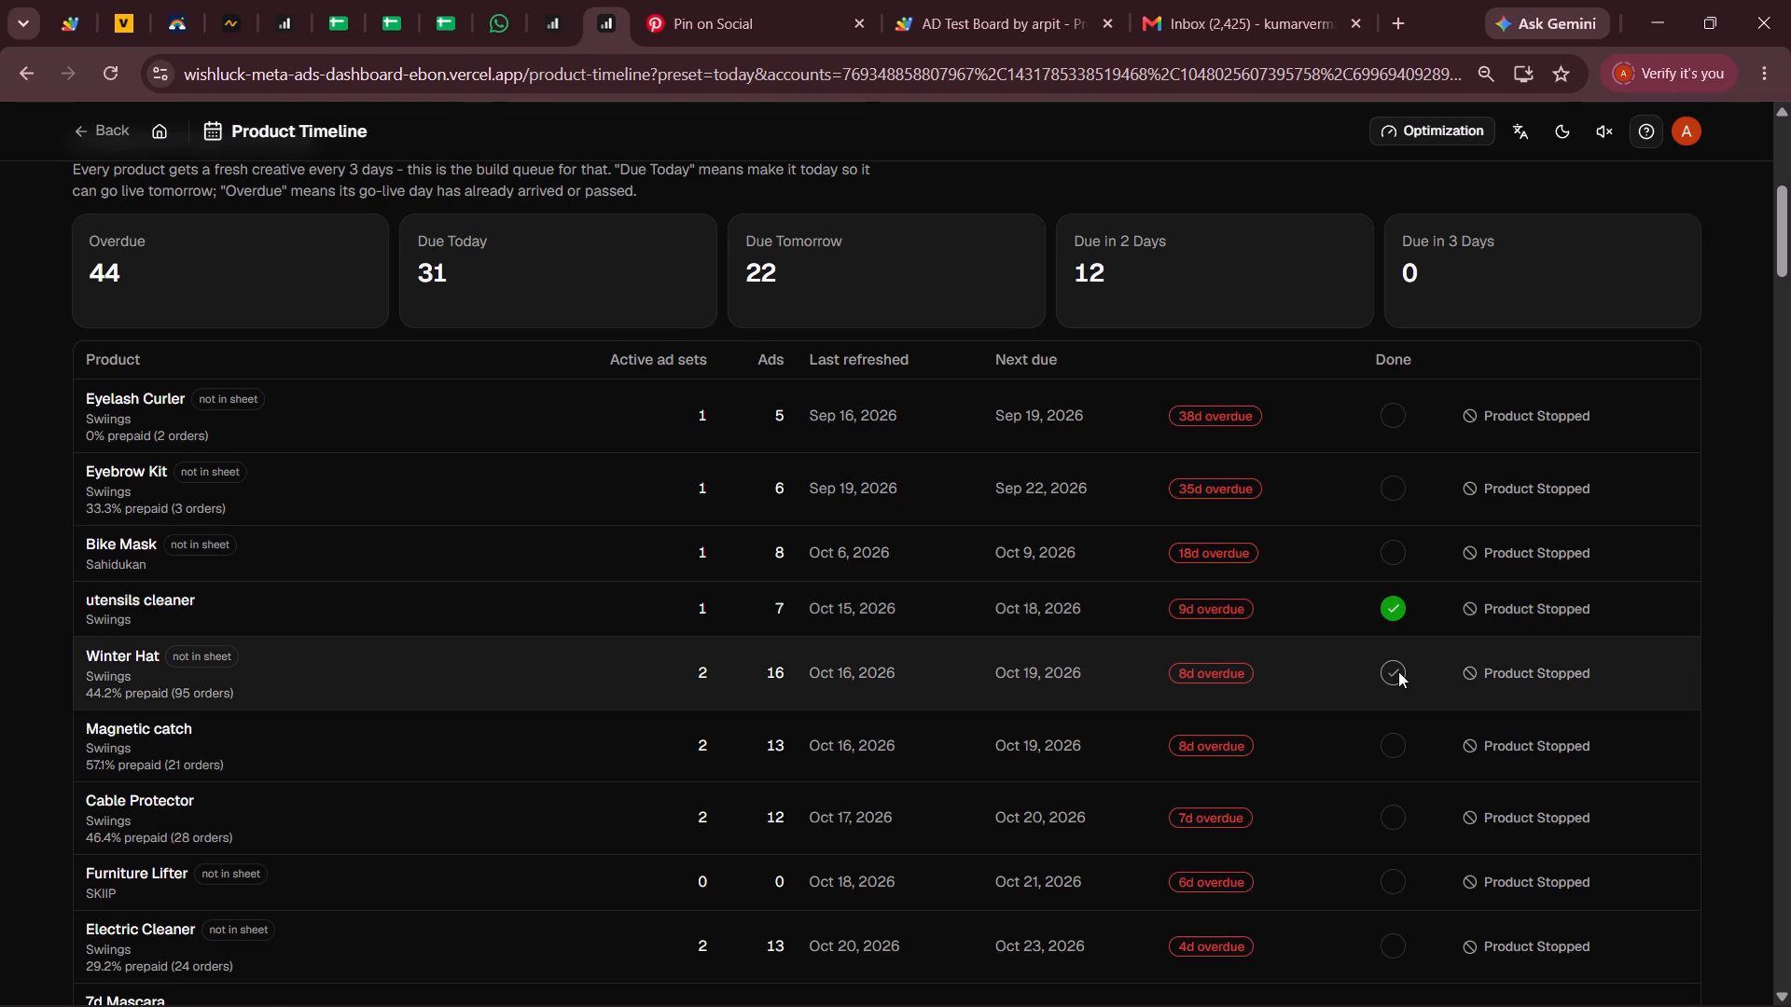
left_click(1397, 675)
Mark the Laptop Stand product as done in the Creative Refresh Schedule.
scroll(1379, 595, "down", 1)
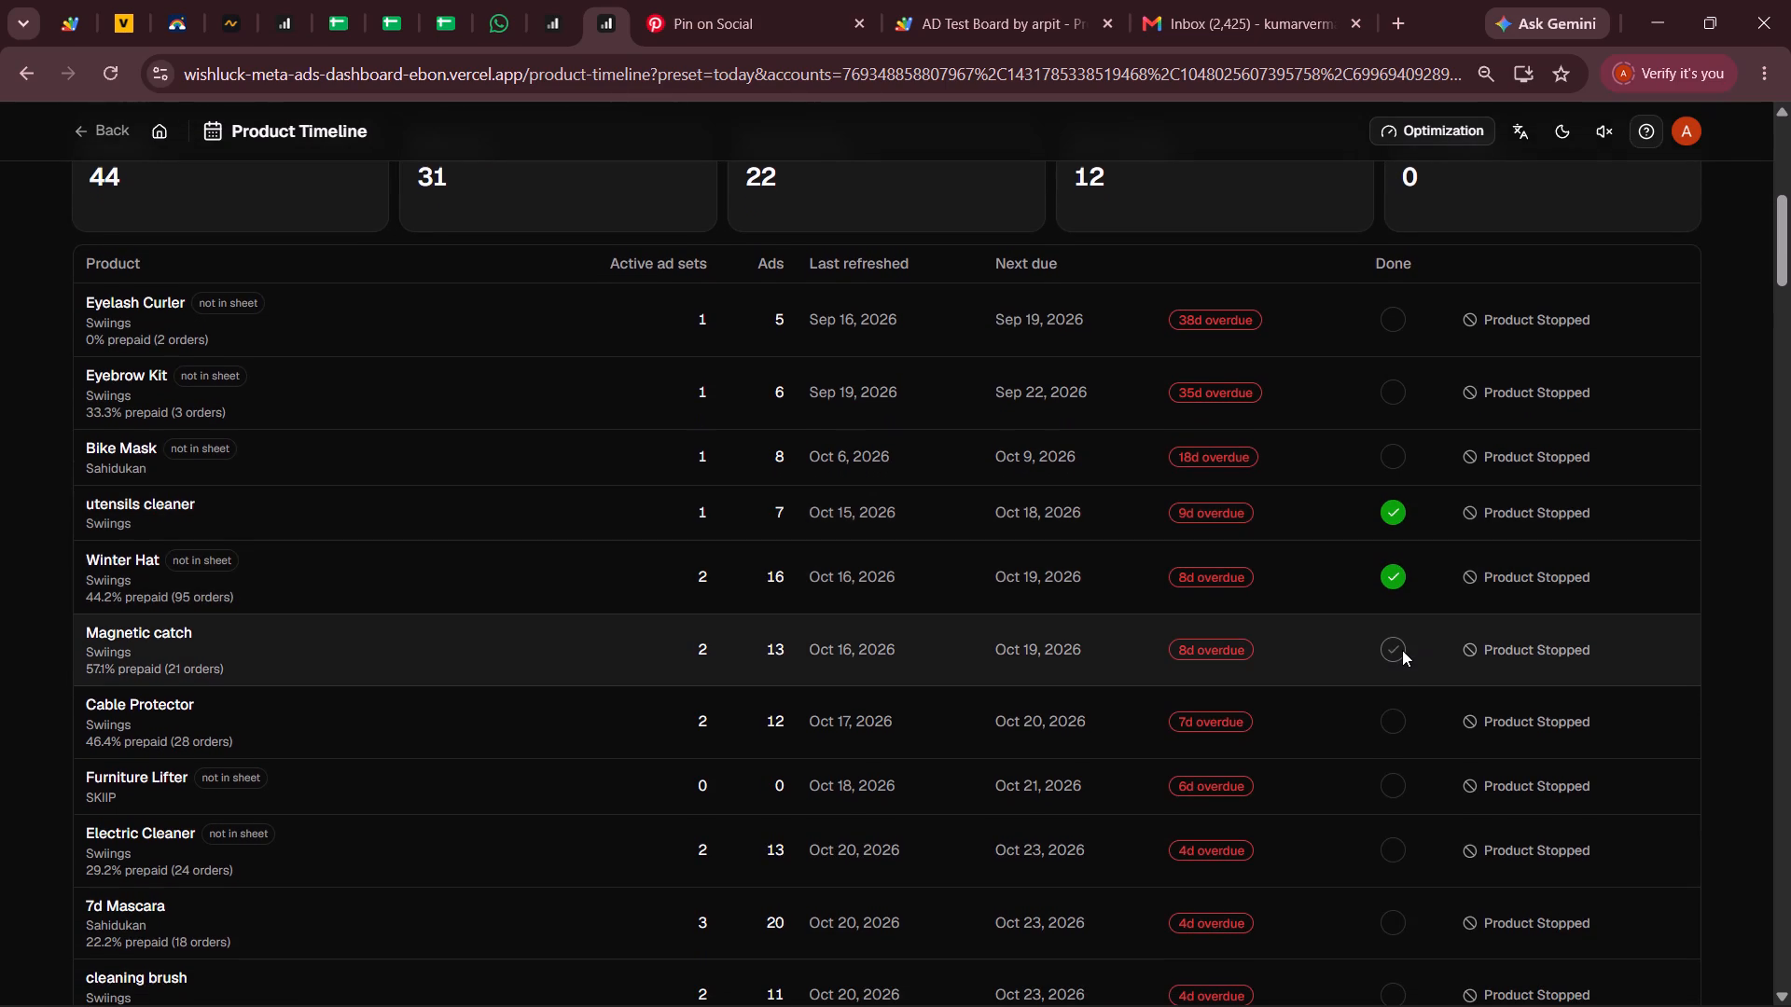
scroll(1322, 633, "down", 1)
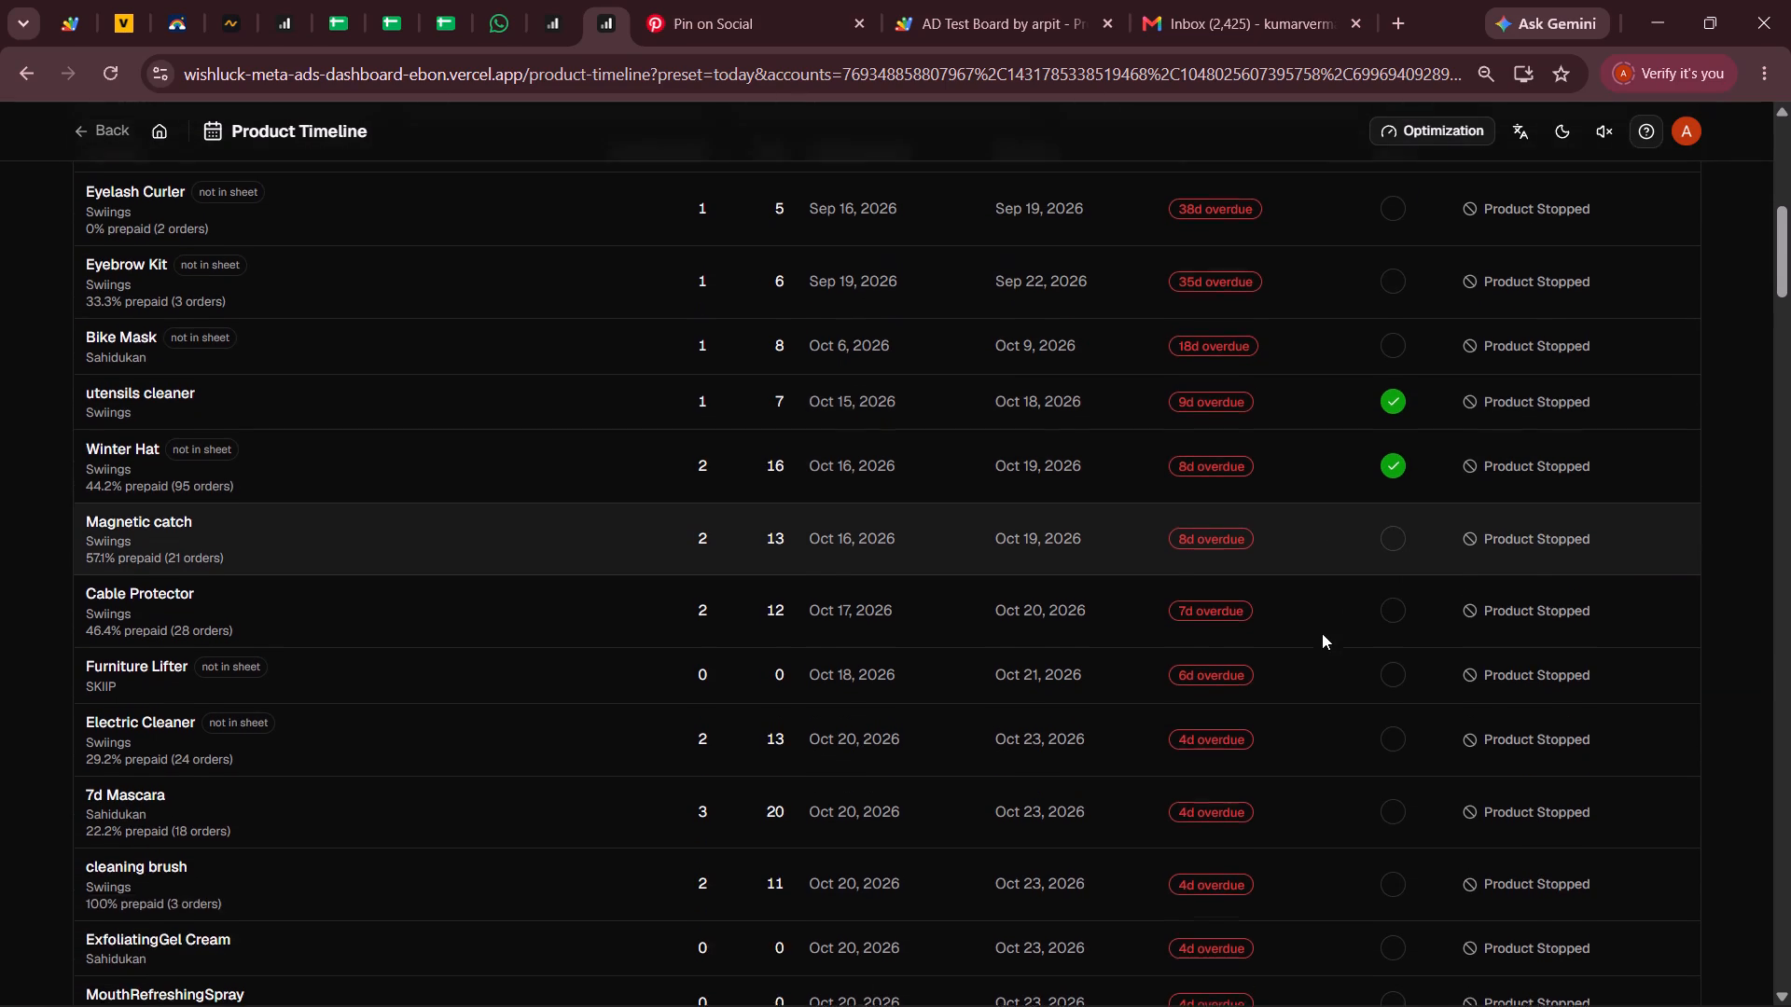
scroll(1322, 633, "down", 1)
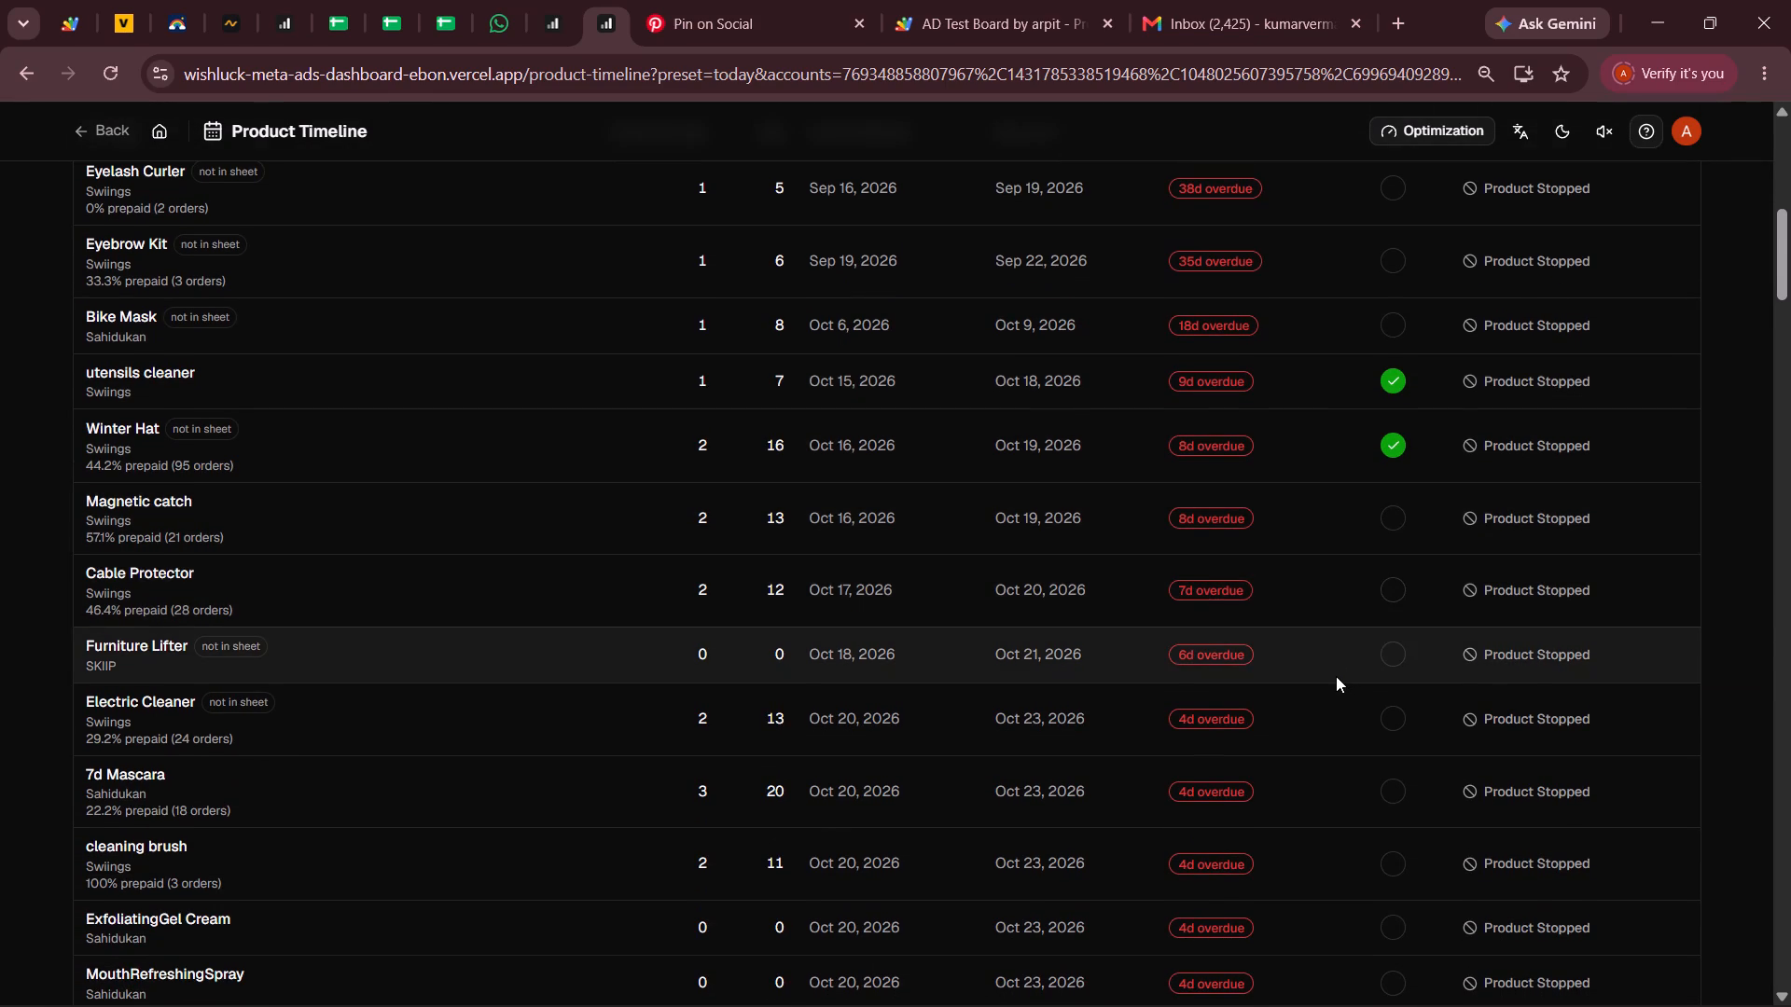
scroll(1336, 676, "down", 1)
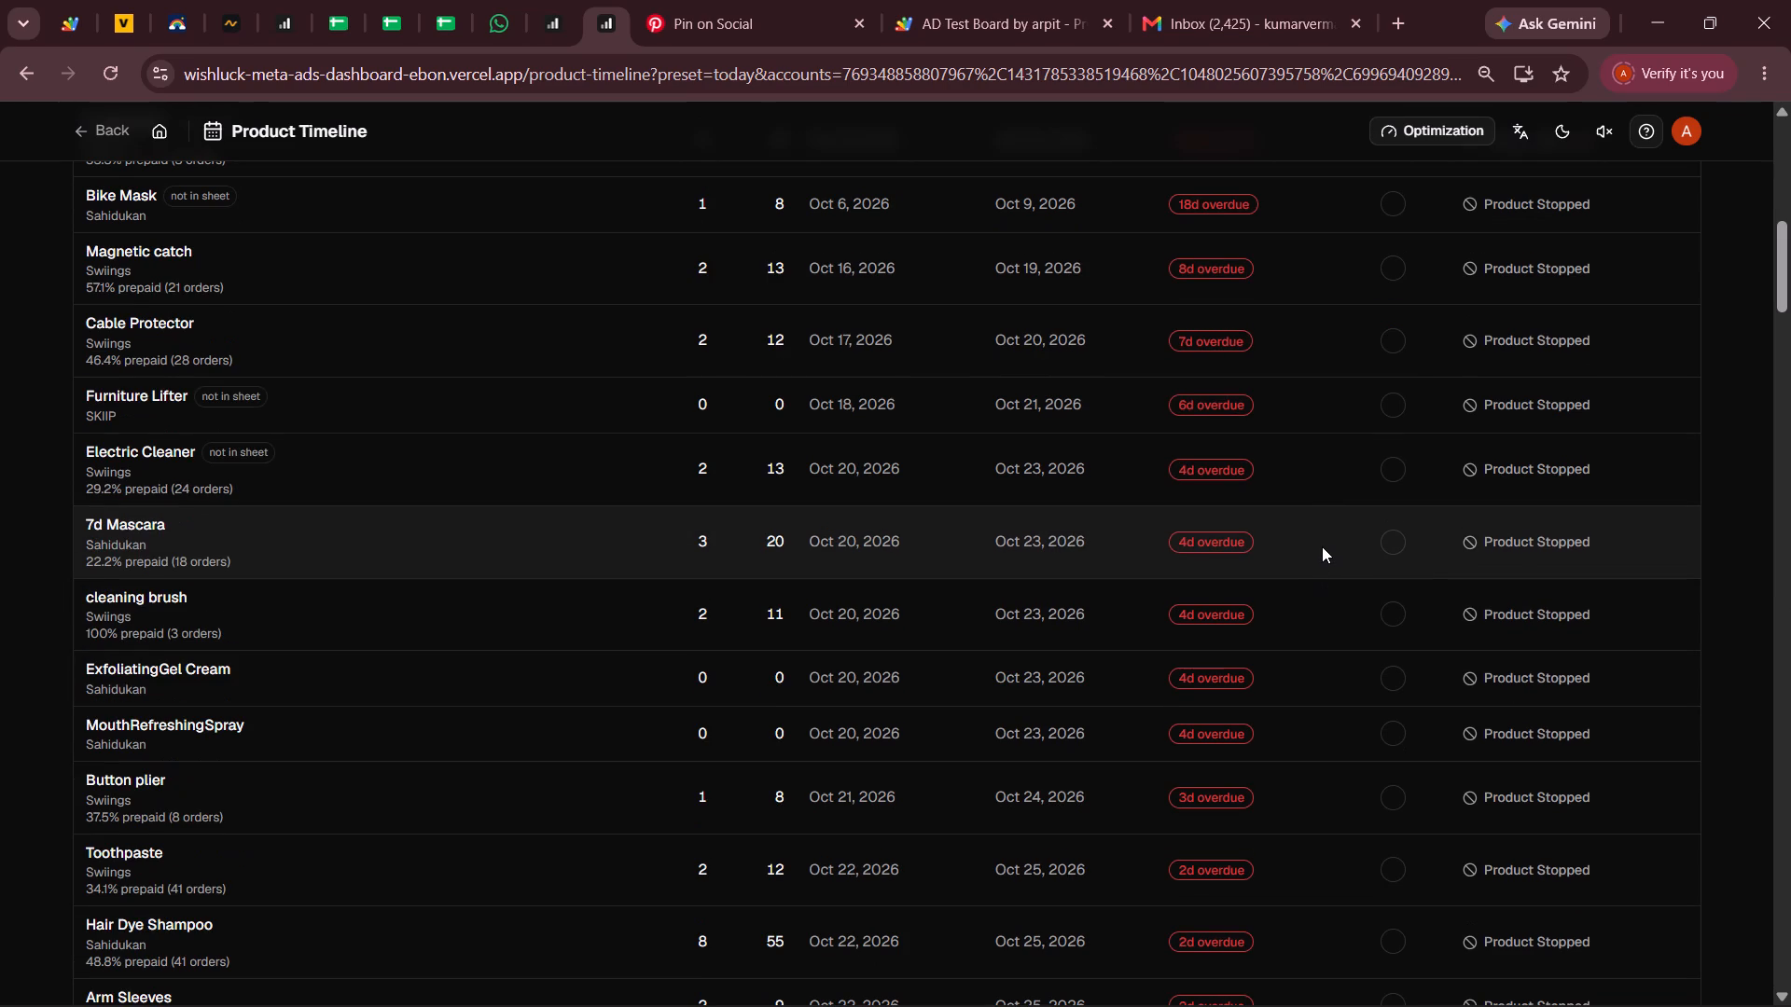
scroll(1307, 614, "down", 1)
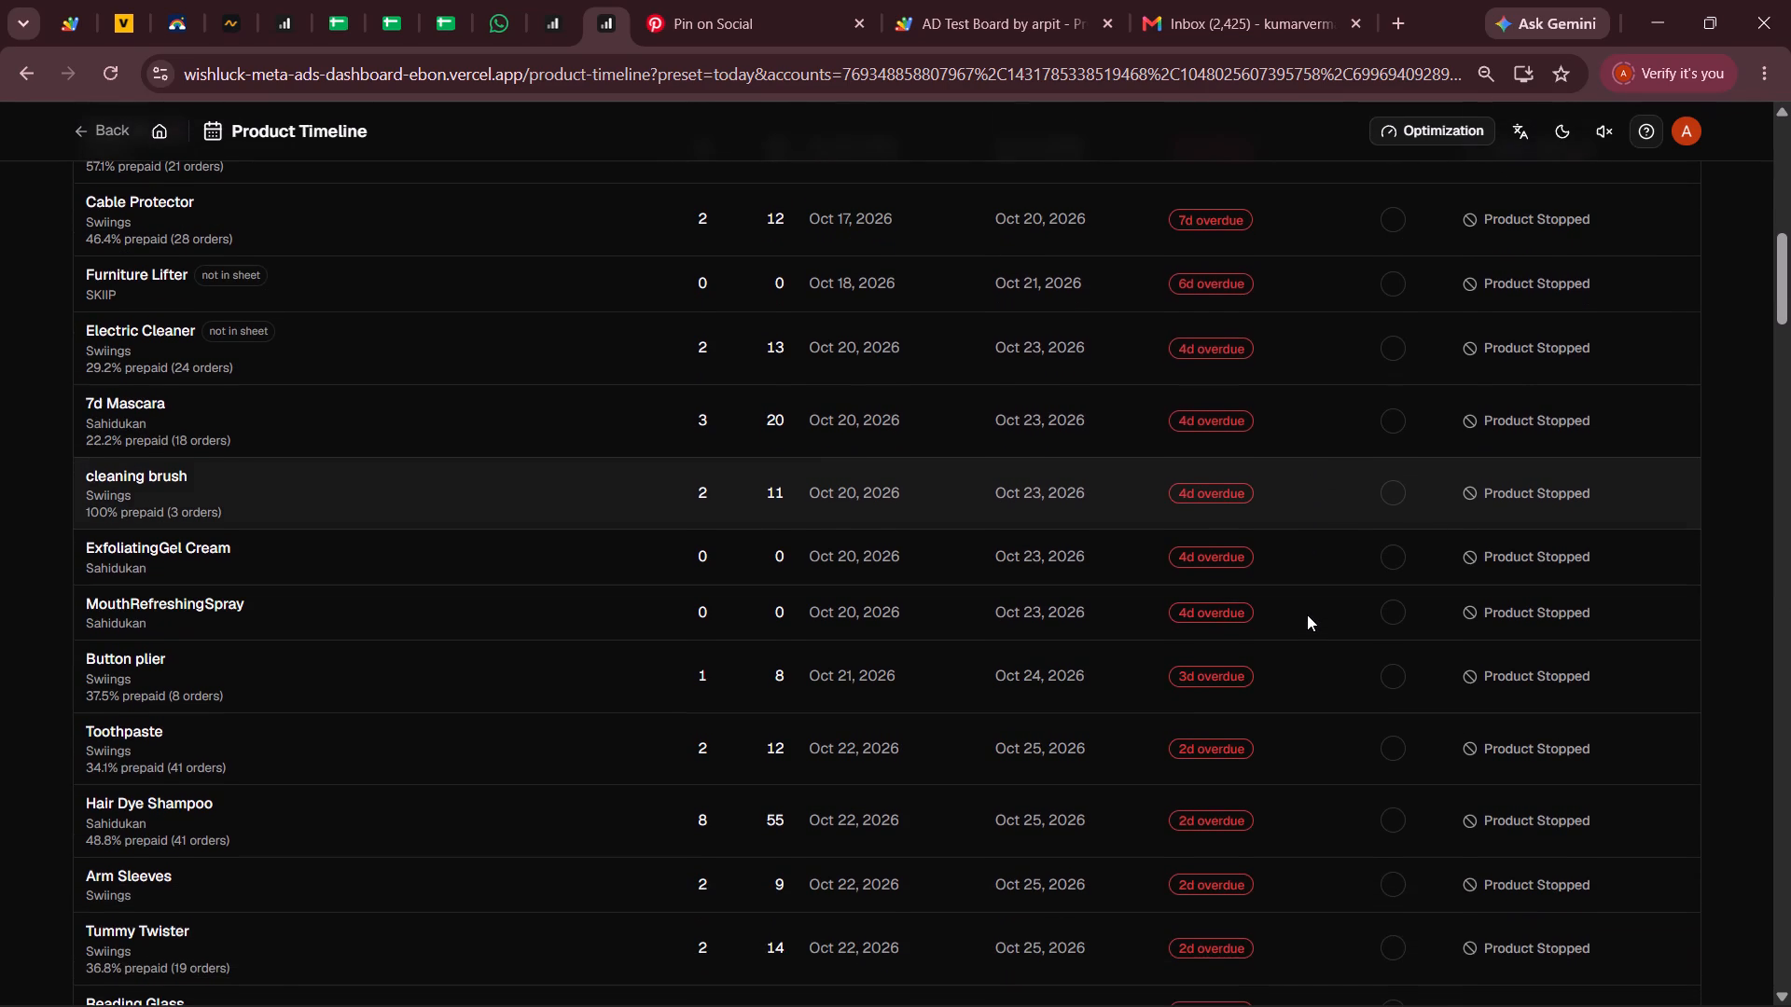
scroll(1307, 614, "down", 2)
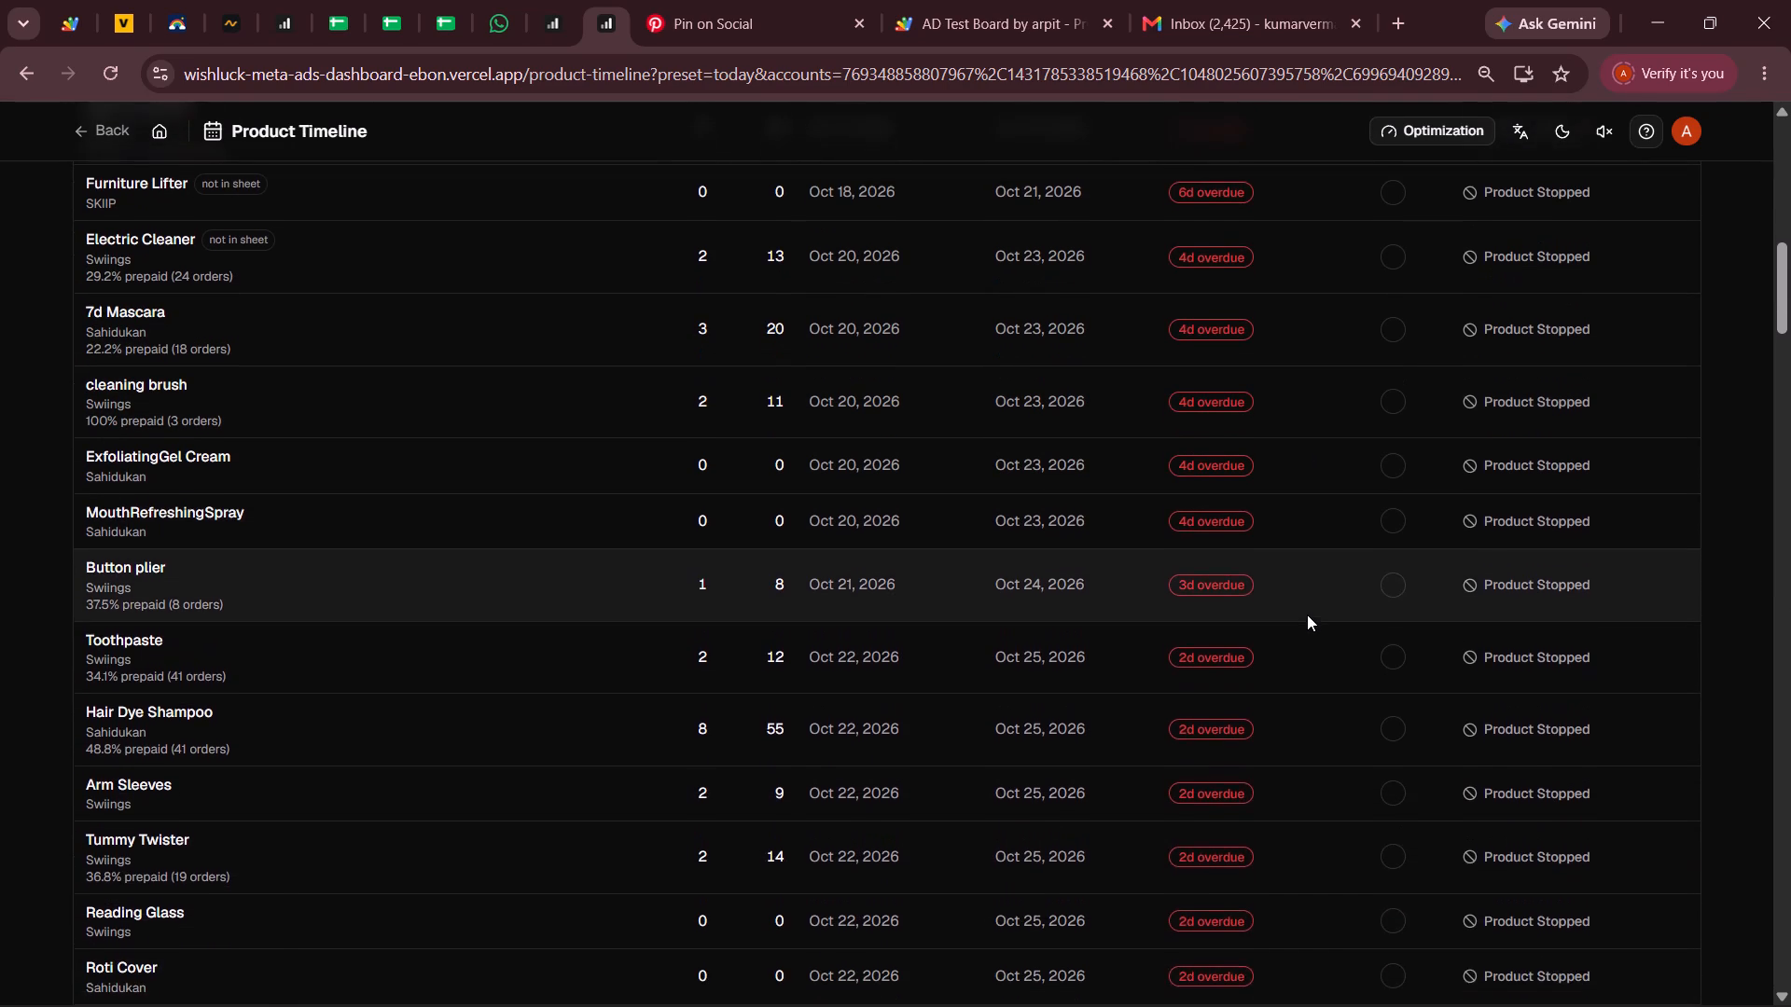
scroll(1307, 614, "down", 3)
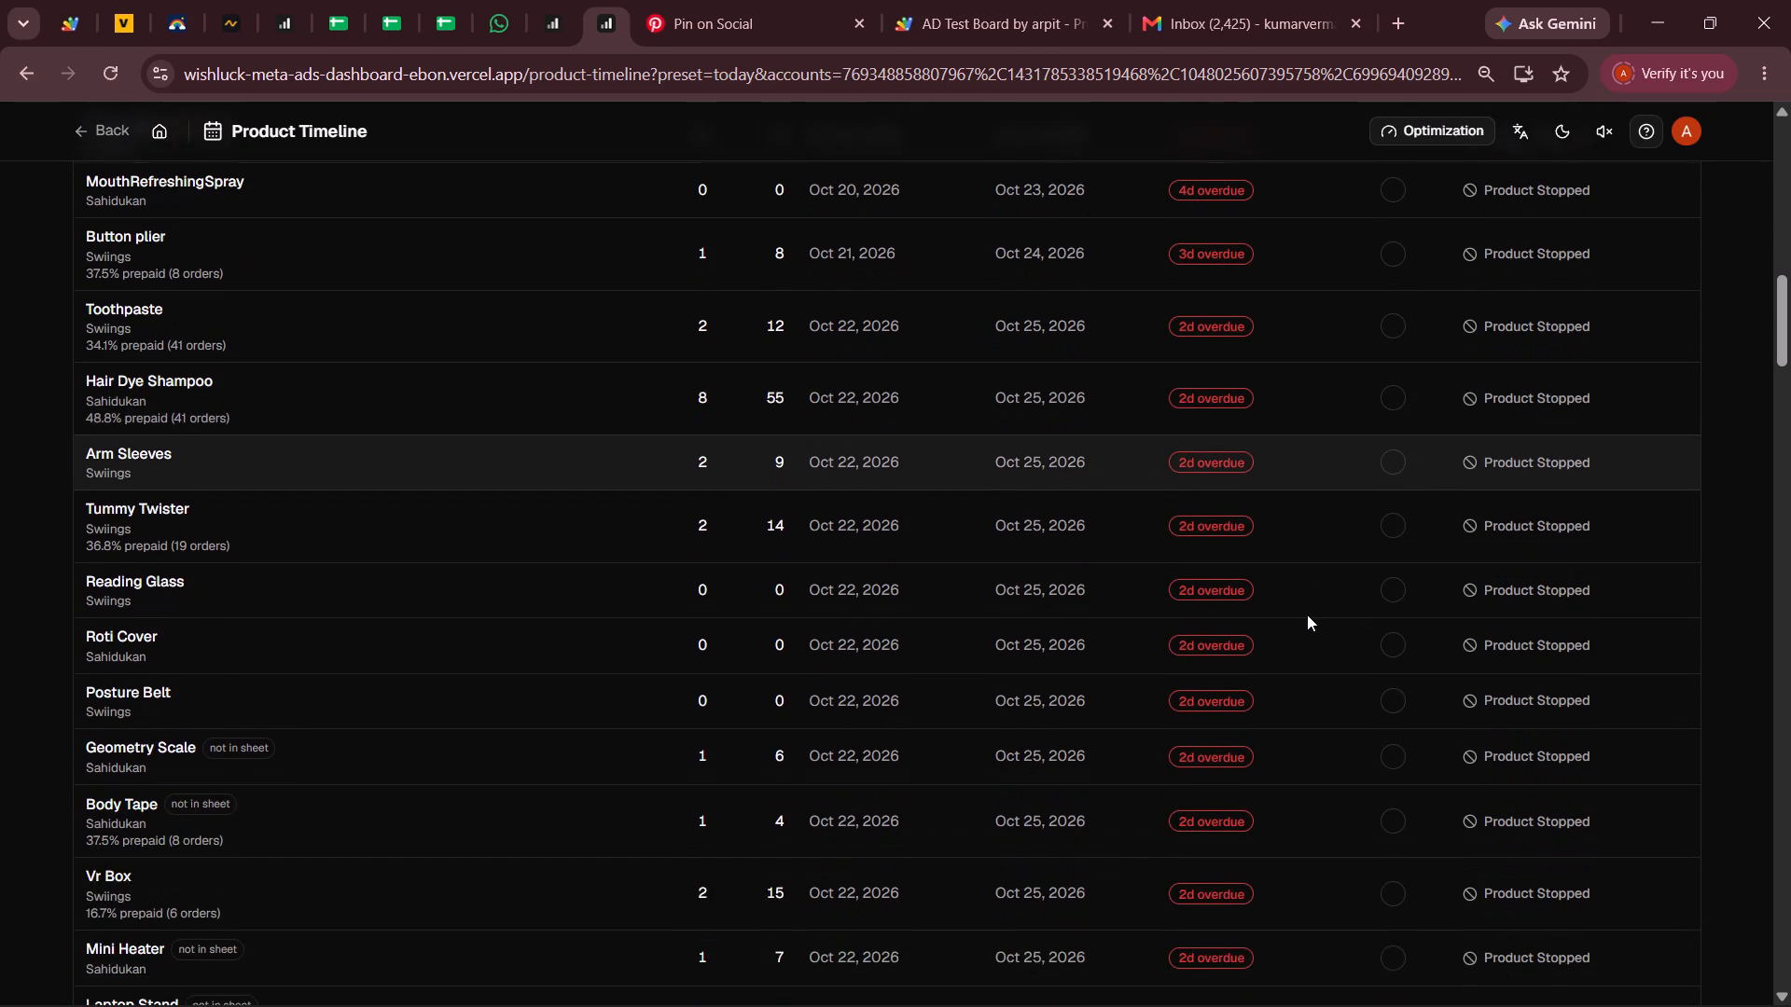
scroll(1307, 614, "down", 3)
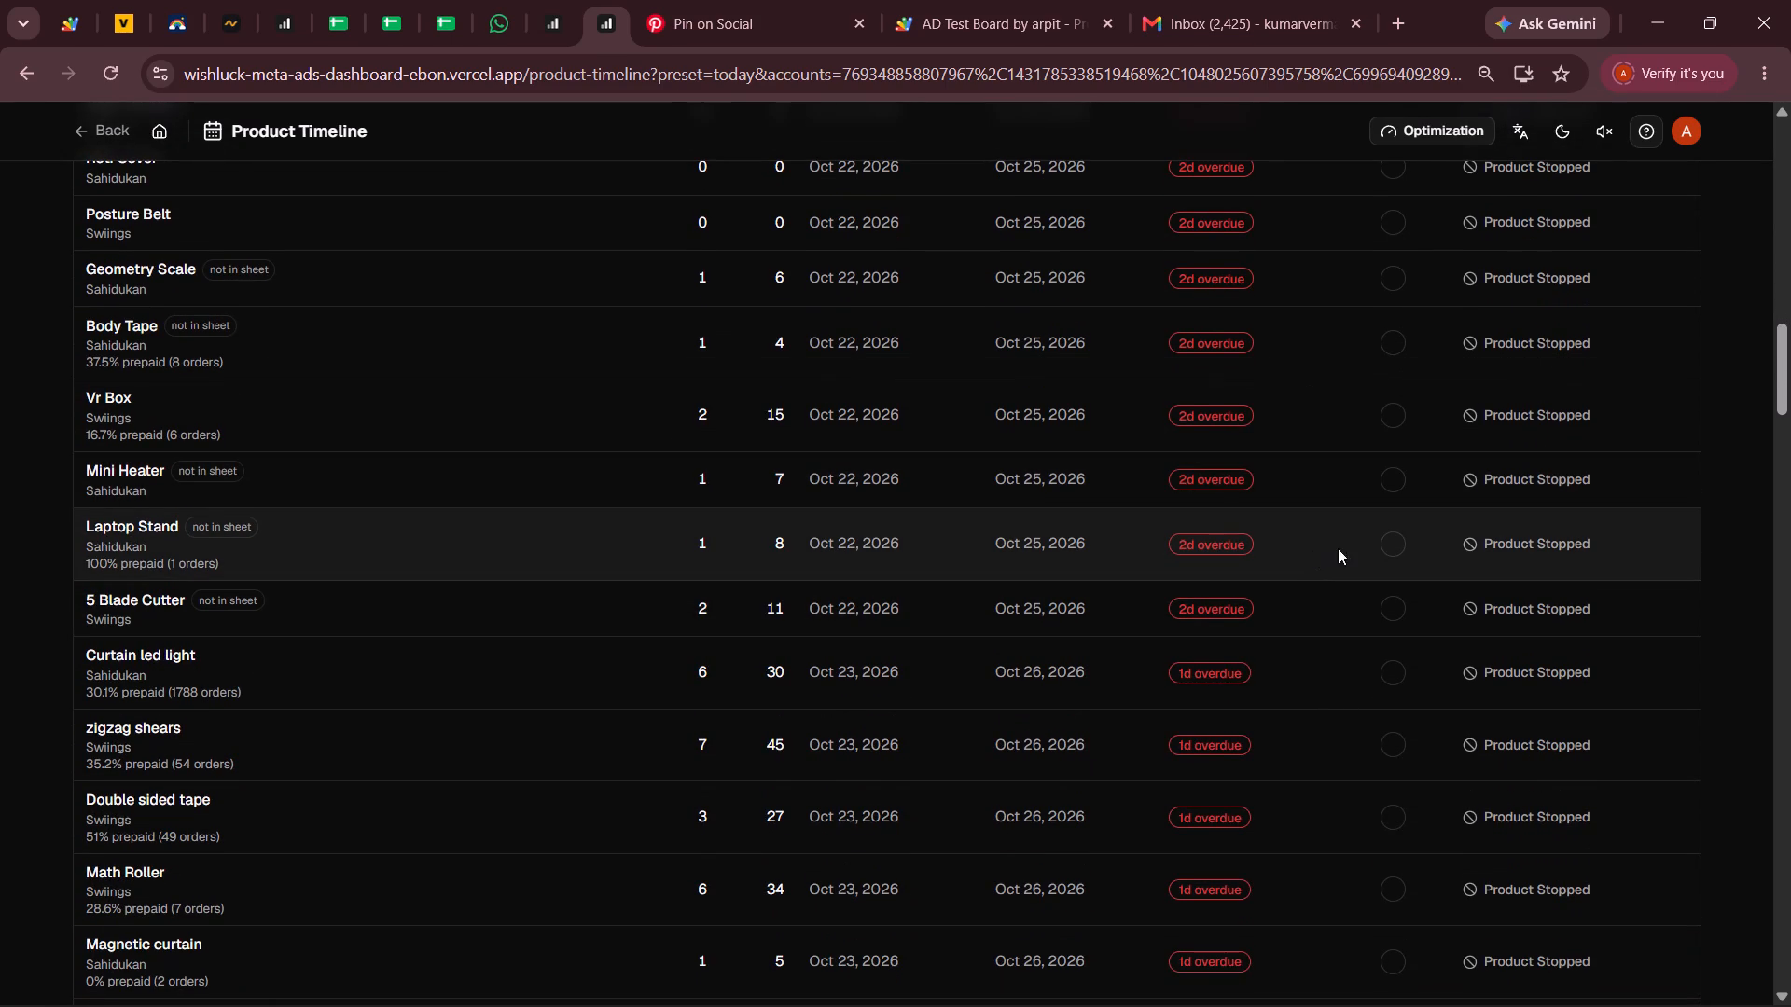
left_click(1383, 545)
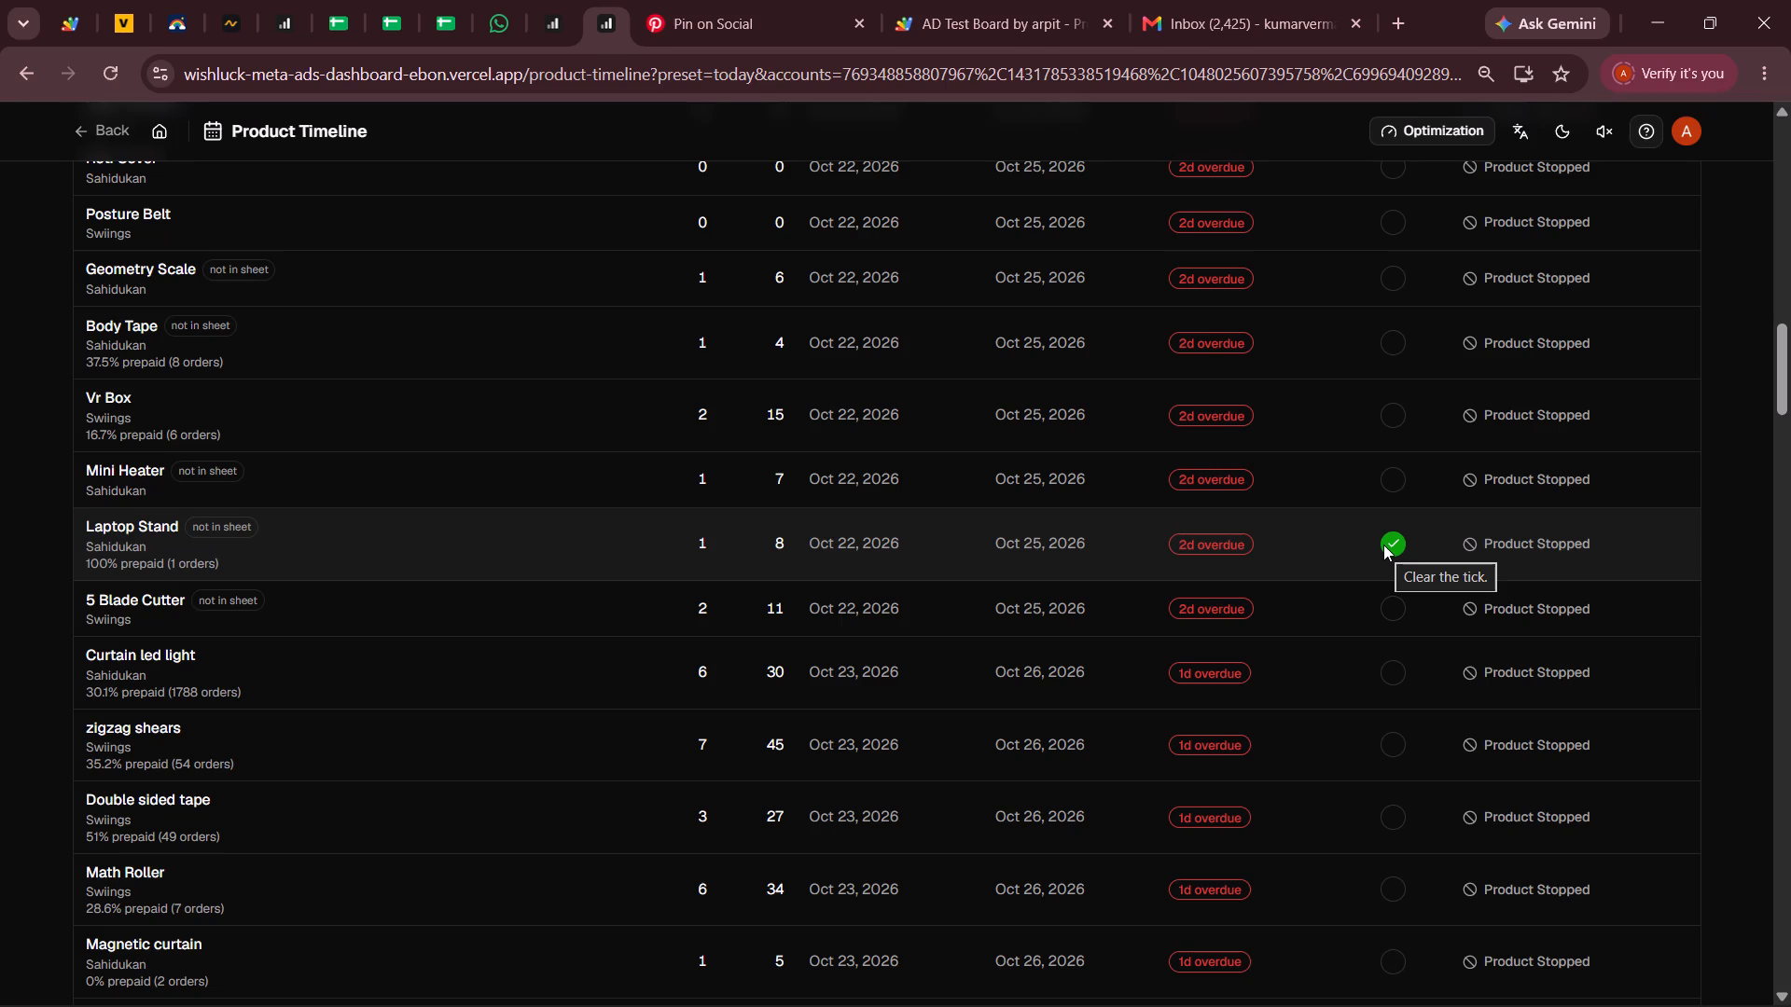
Look over the other overdue products and the Product Timeline's summary counts.
scroll(1389, 706, "down", 2)
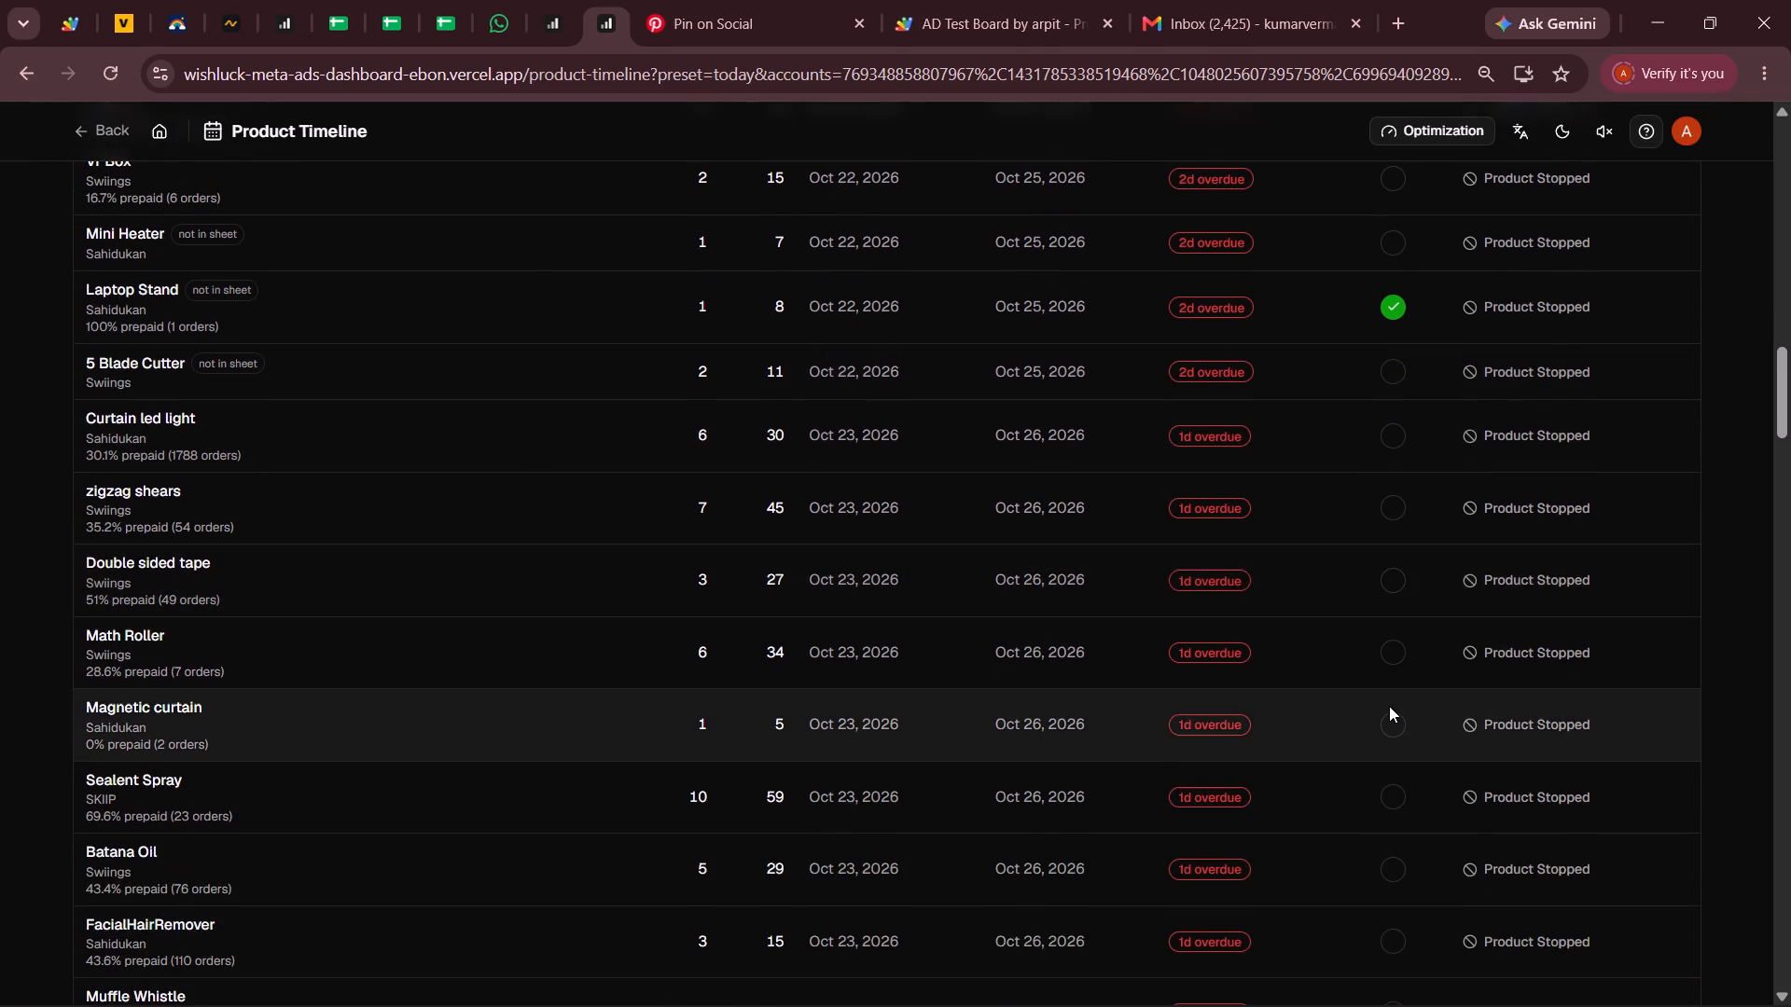
scroll(1389, 706, "down", 5)
scroll(1389, 706, "up", 3)
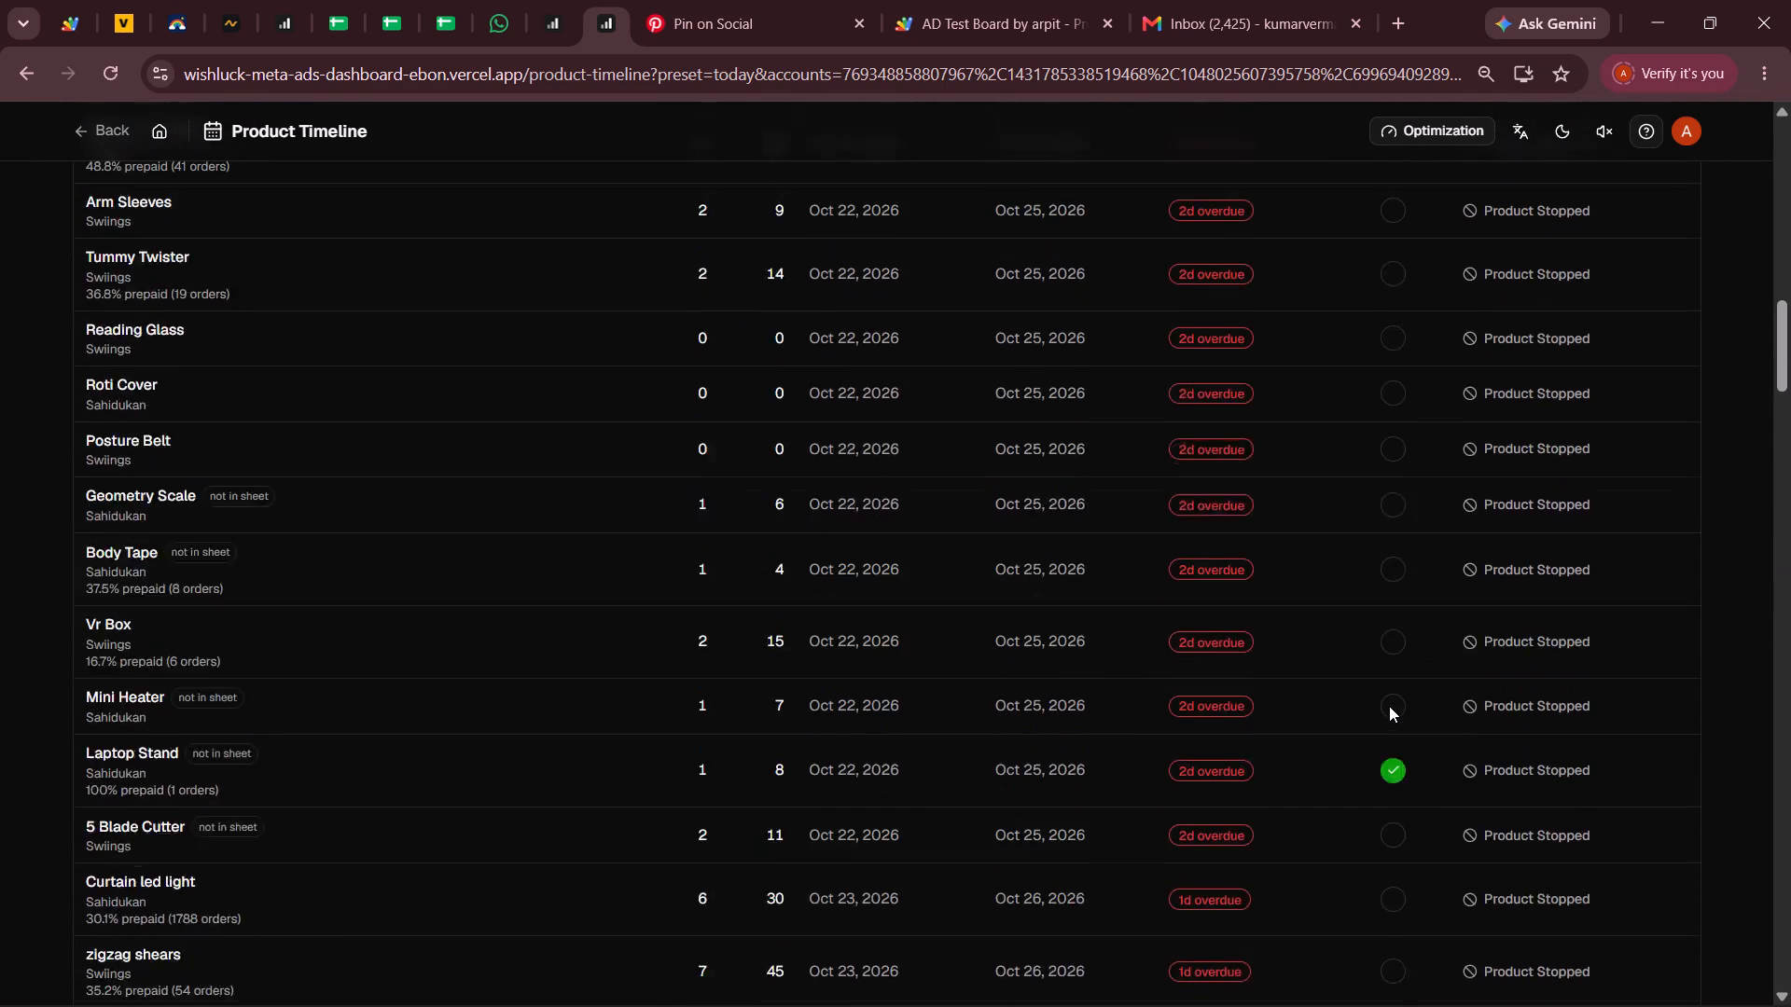
scroll(1389, 706, "up", 6)
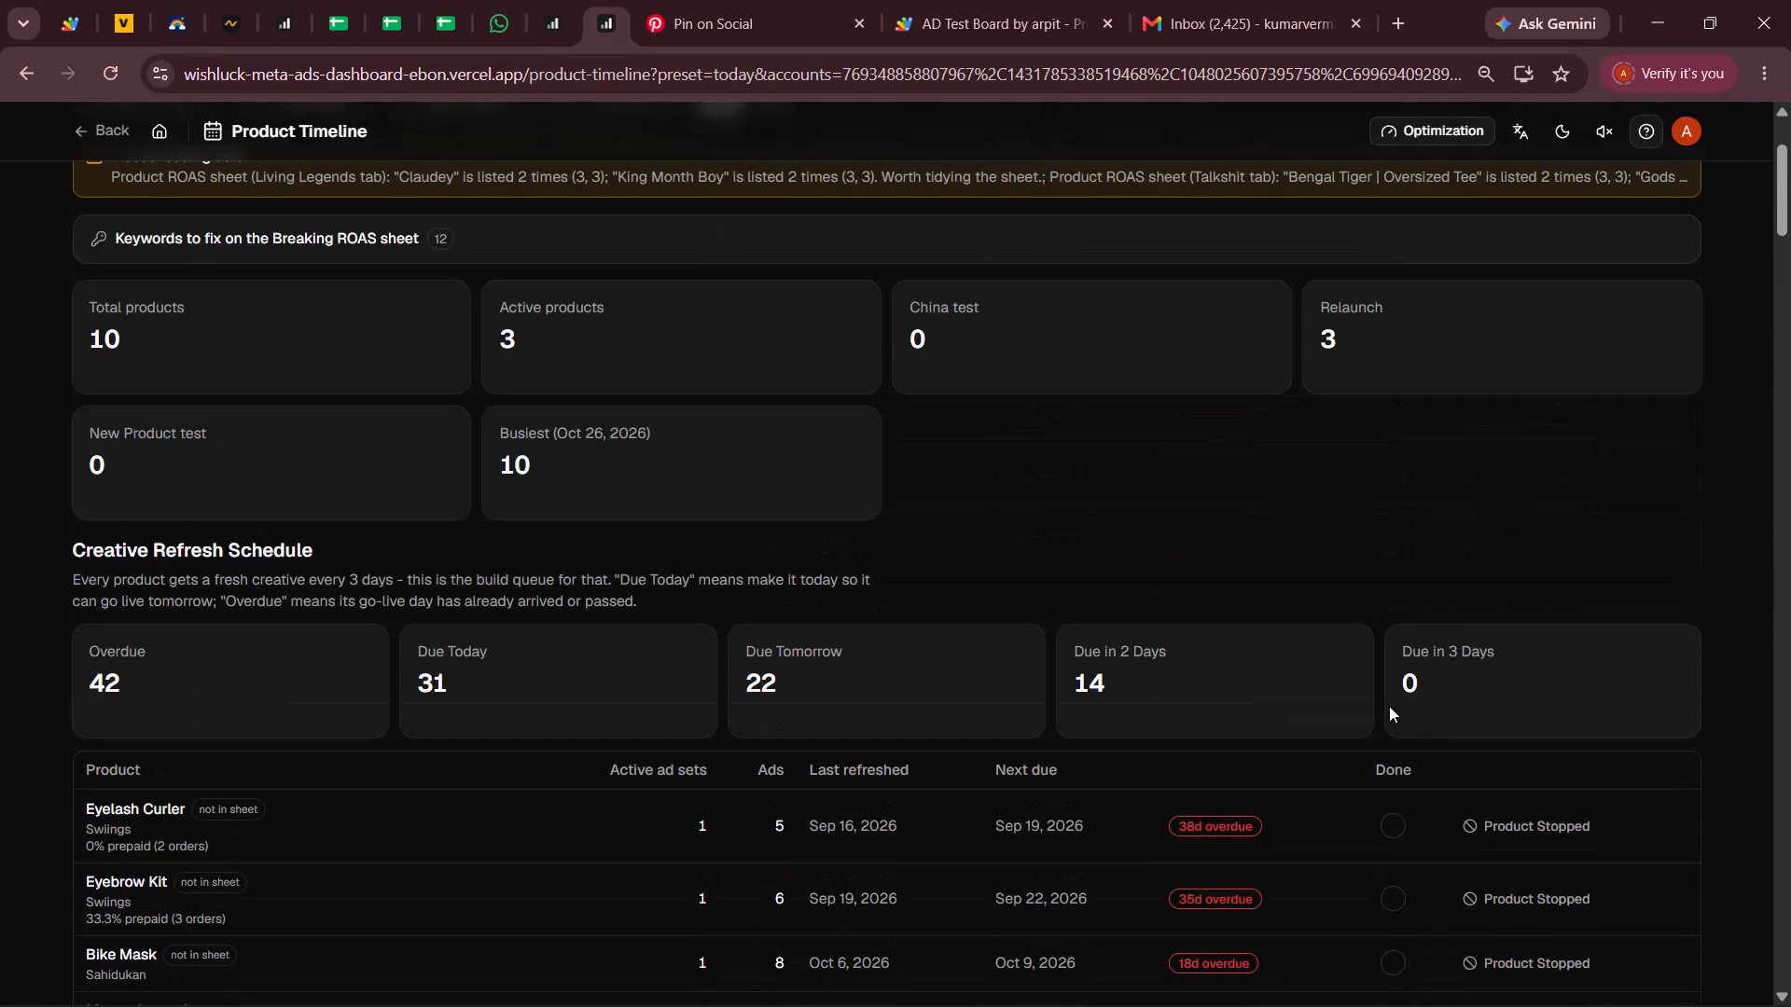
scroll(1389, 706, "down", 4)
scroll(1389, 706, "up", 6)
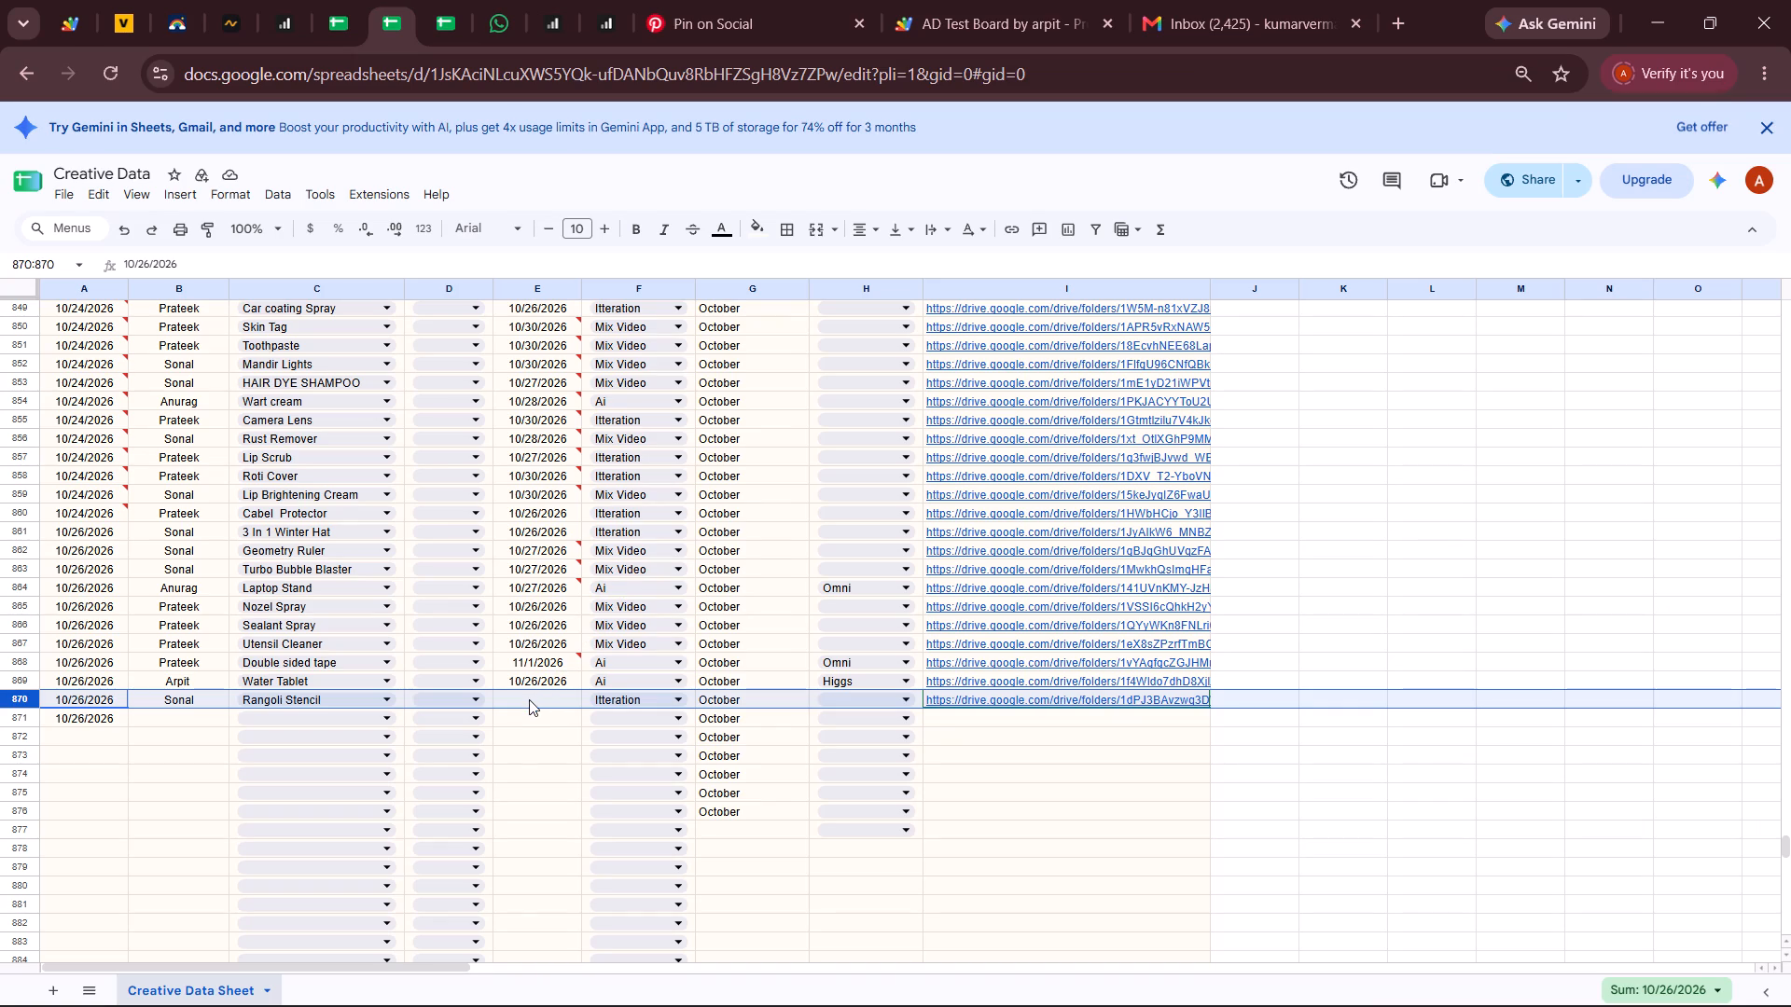
left_click(454, 27)
scroll(1215, 612, "down", 2)
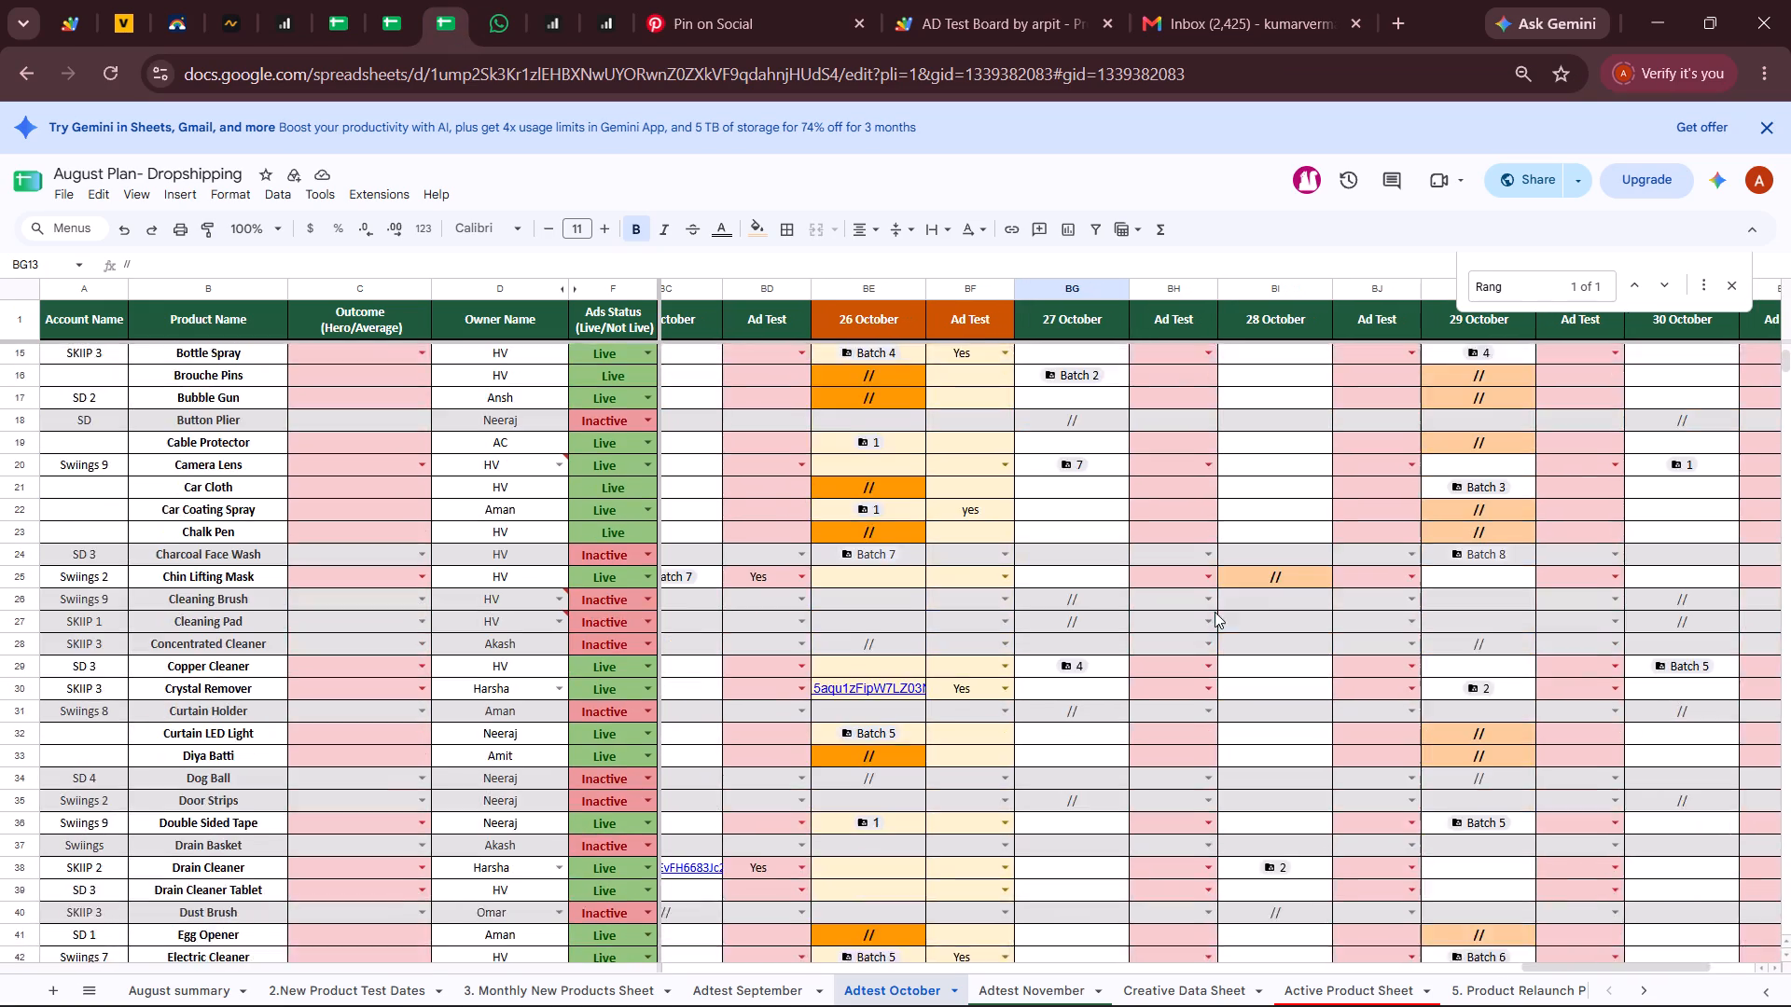
scroll(1215, 612, "down", 5)
scroll(1215, 612, "up", 1)
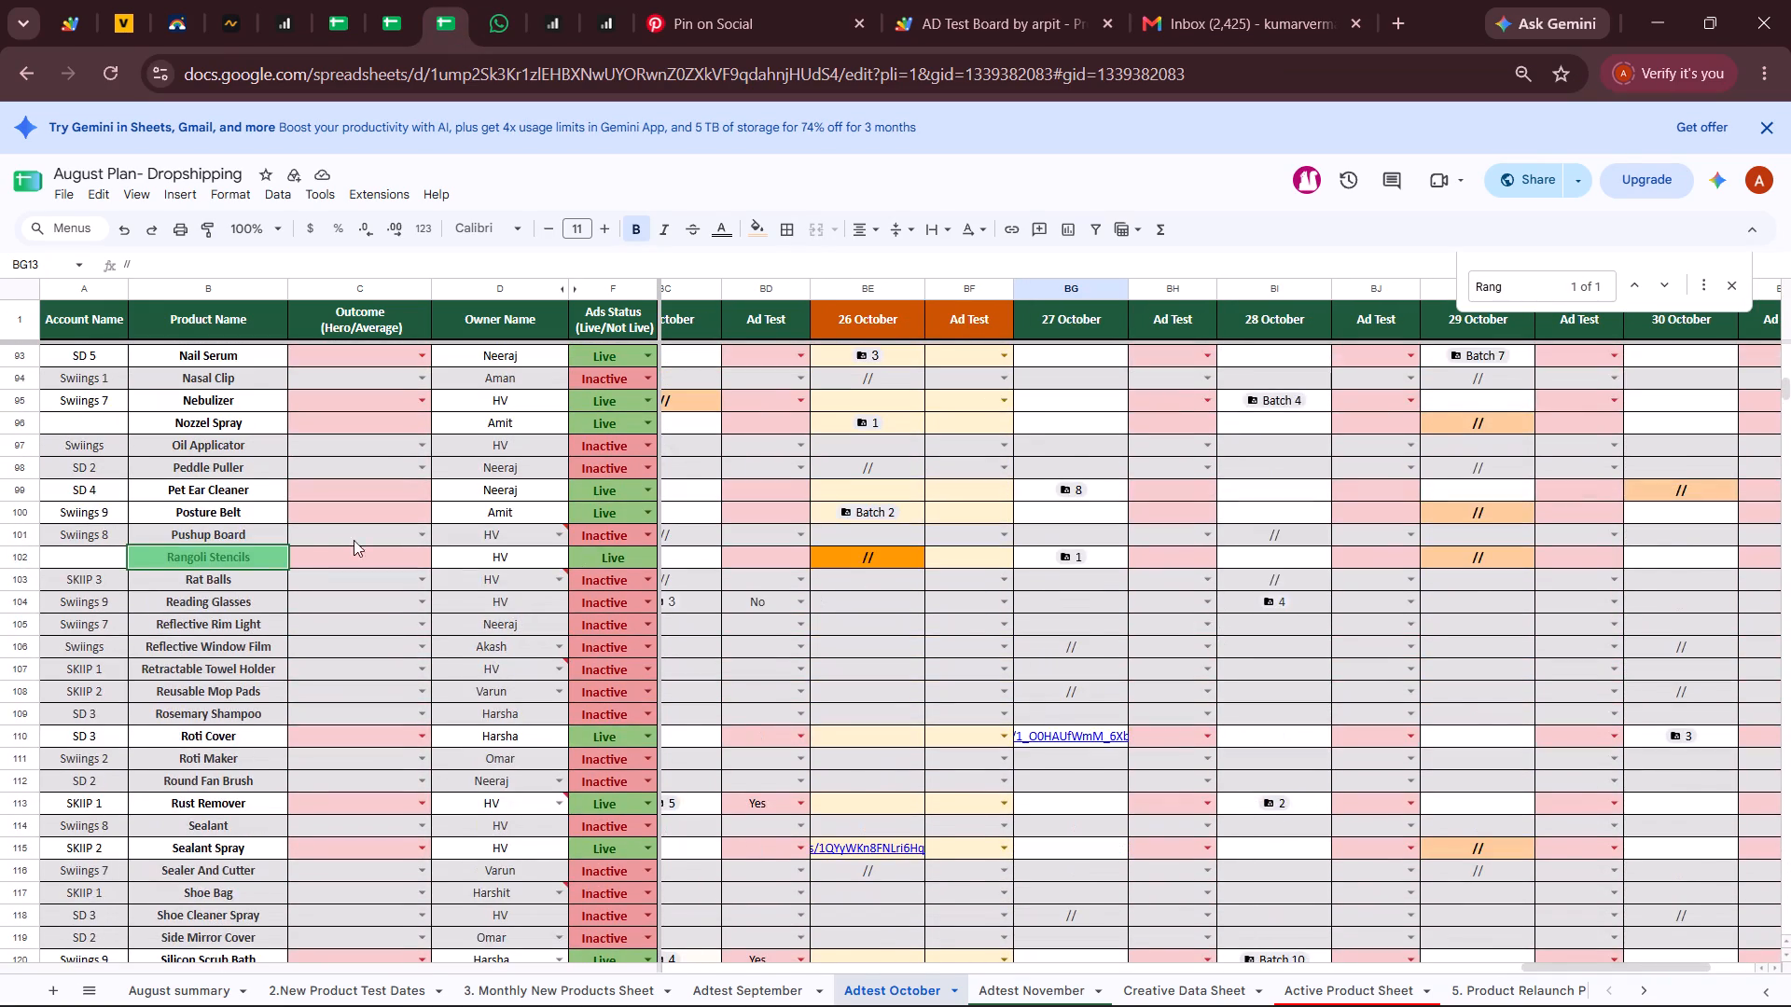
left_click(29, 559)
scroll(619, 661, "left", 10)
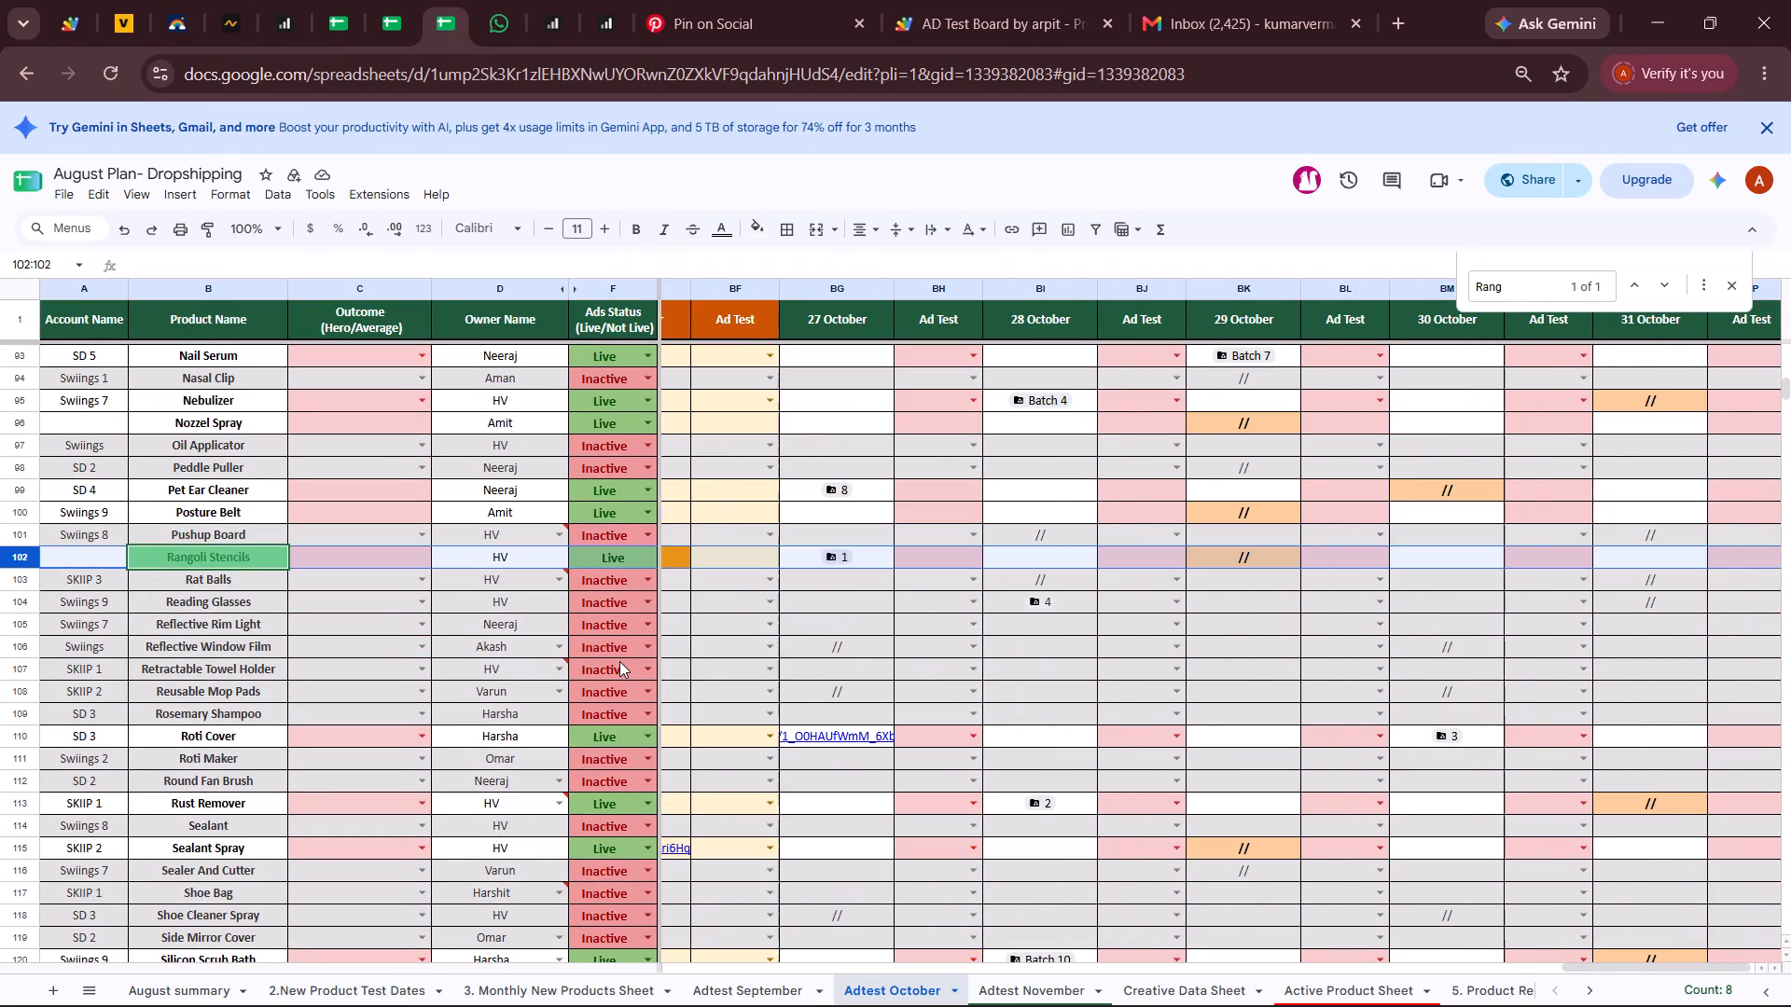
scroll(619, 661, "left", 3)
scroll(619, 661, "right", 1)
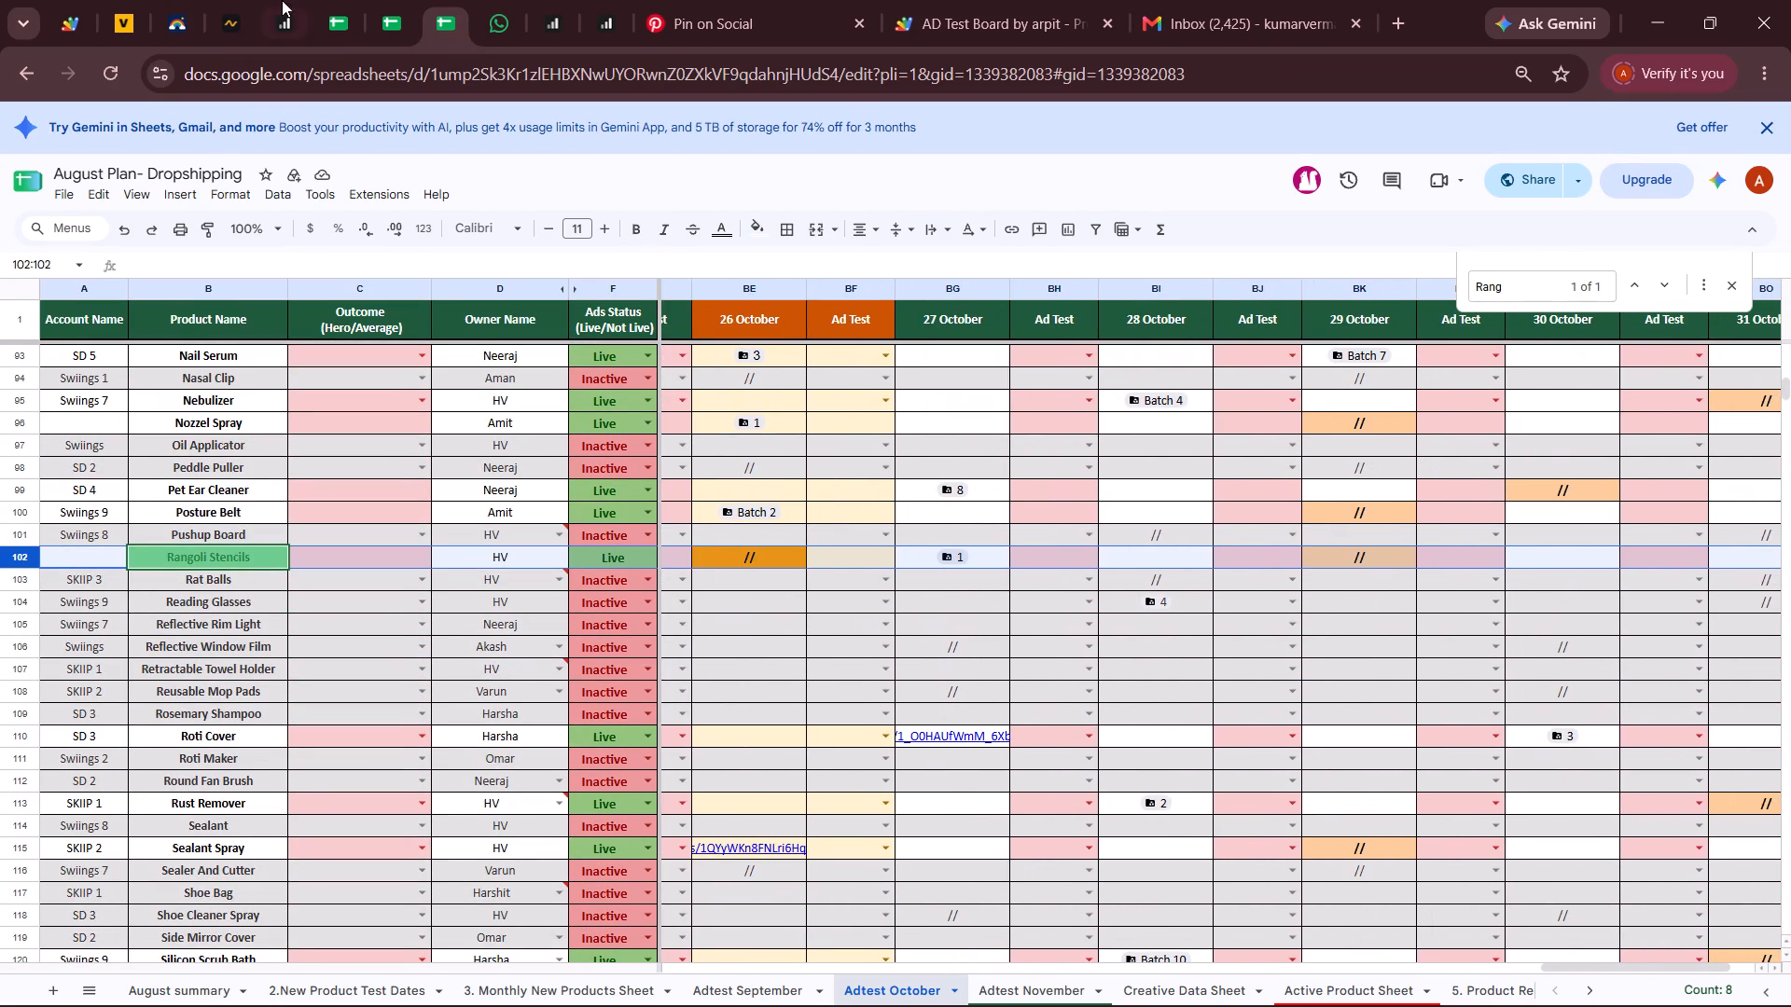
In the Creative Data sheet, set the empty column E date in the Rangoli Stencil row to 10/27/2026.
left_click(405, 1)
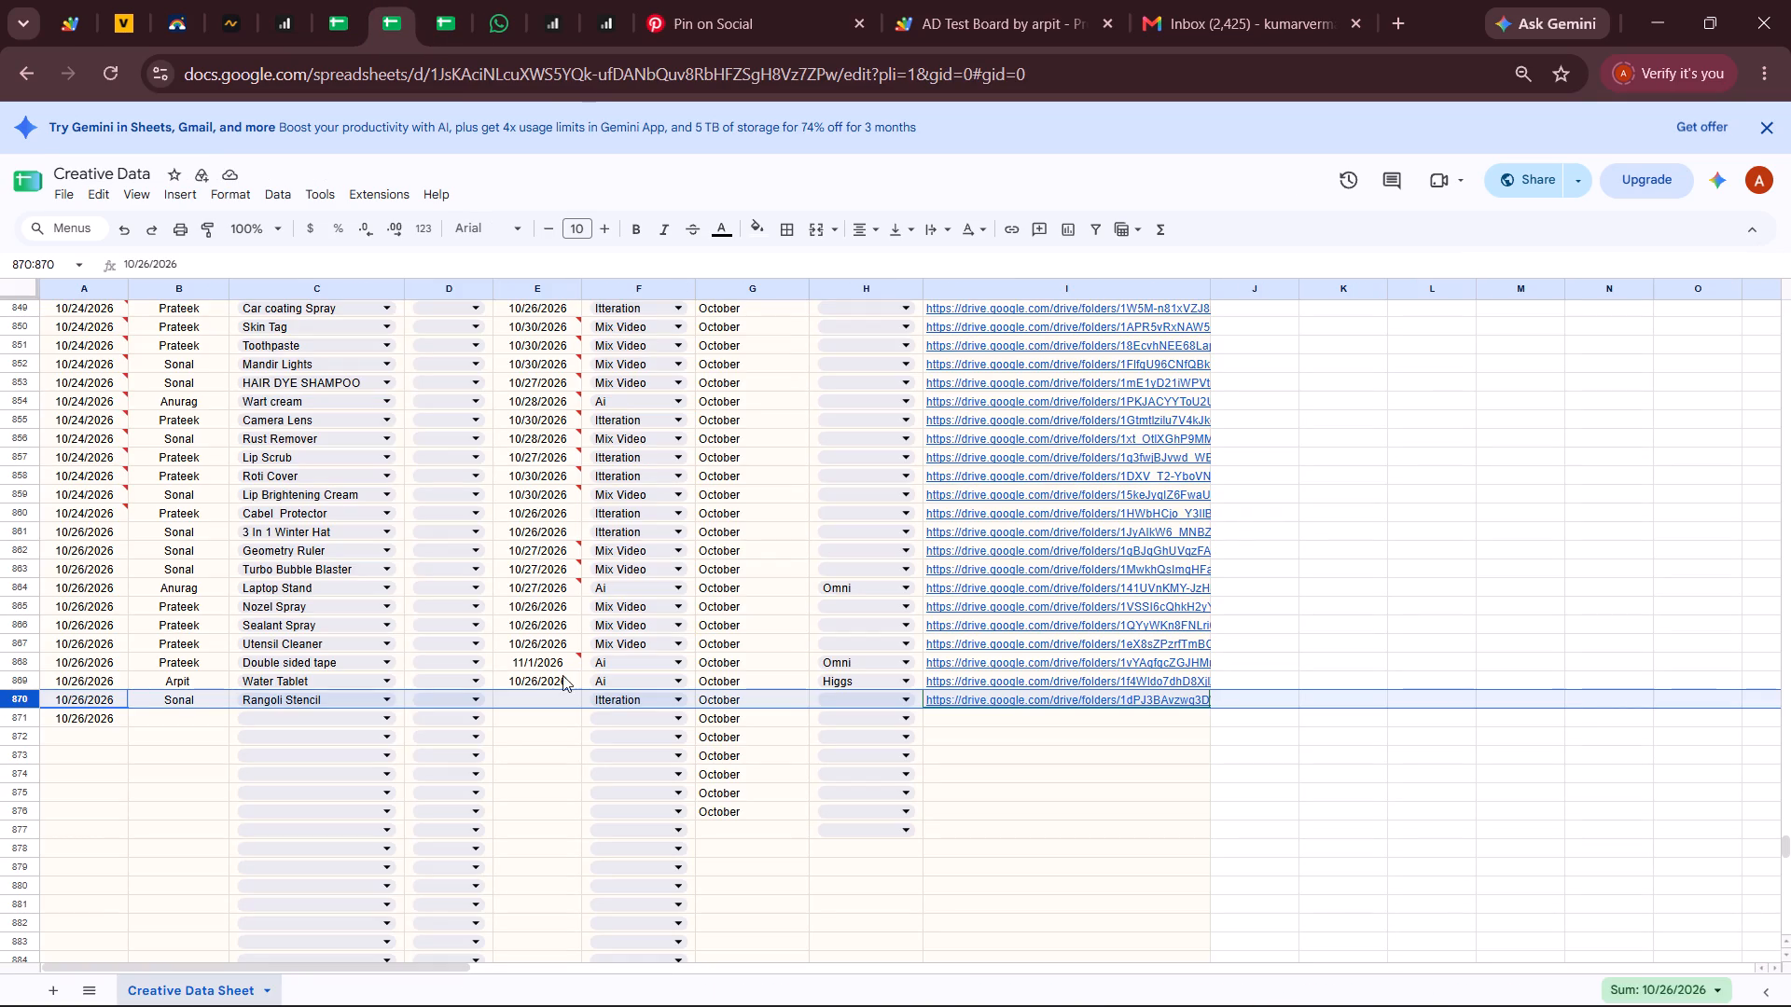
double_click(525, 700)
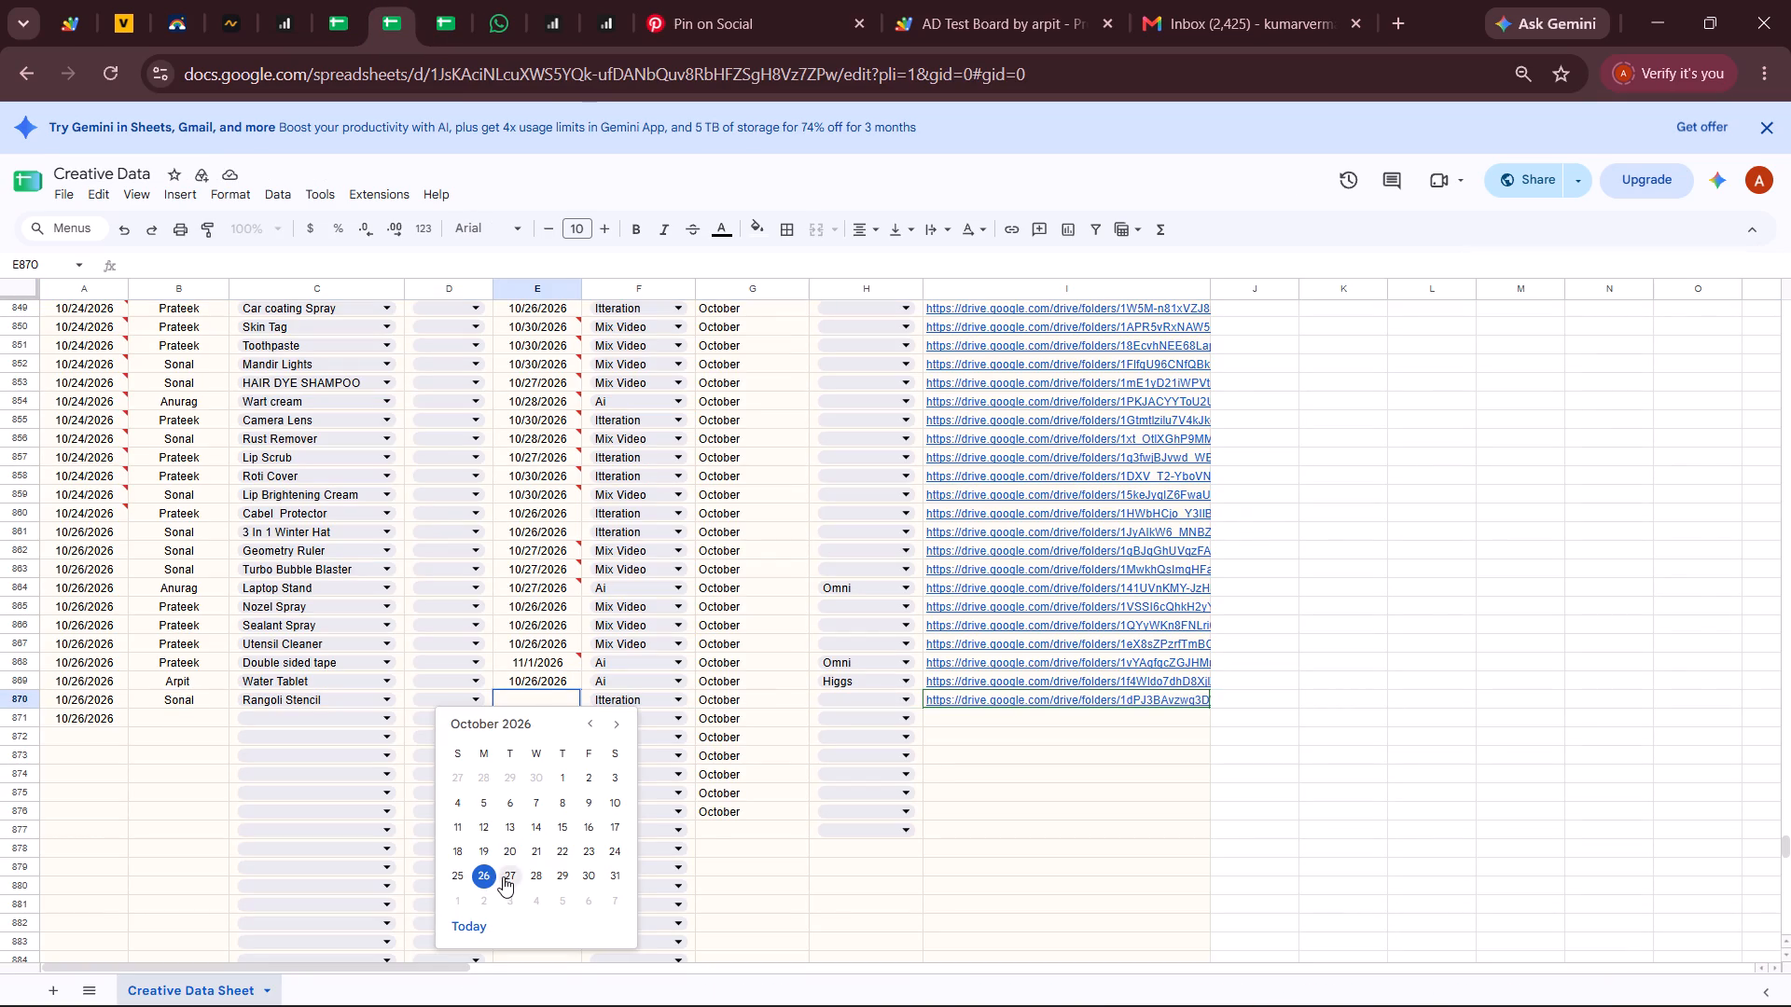
left_click(504, 876)
left_click(1329, 840)
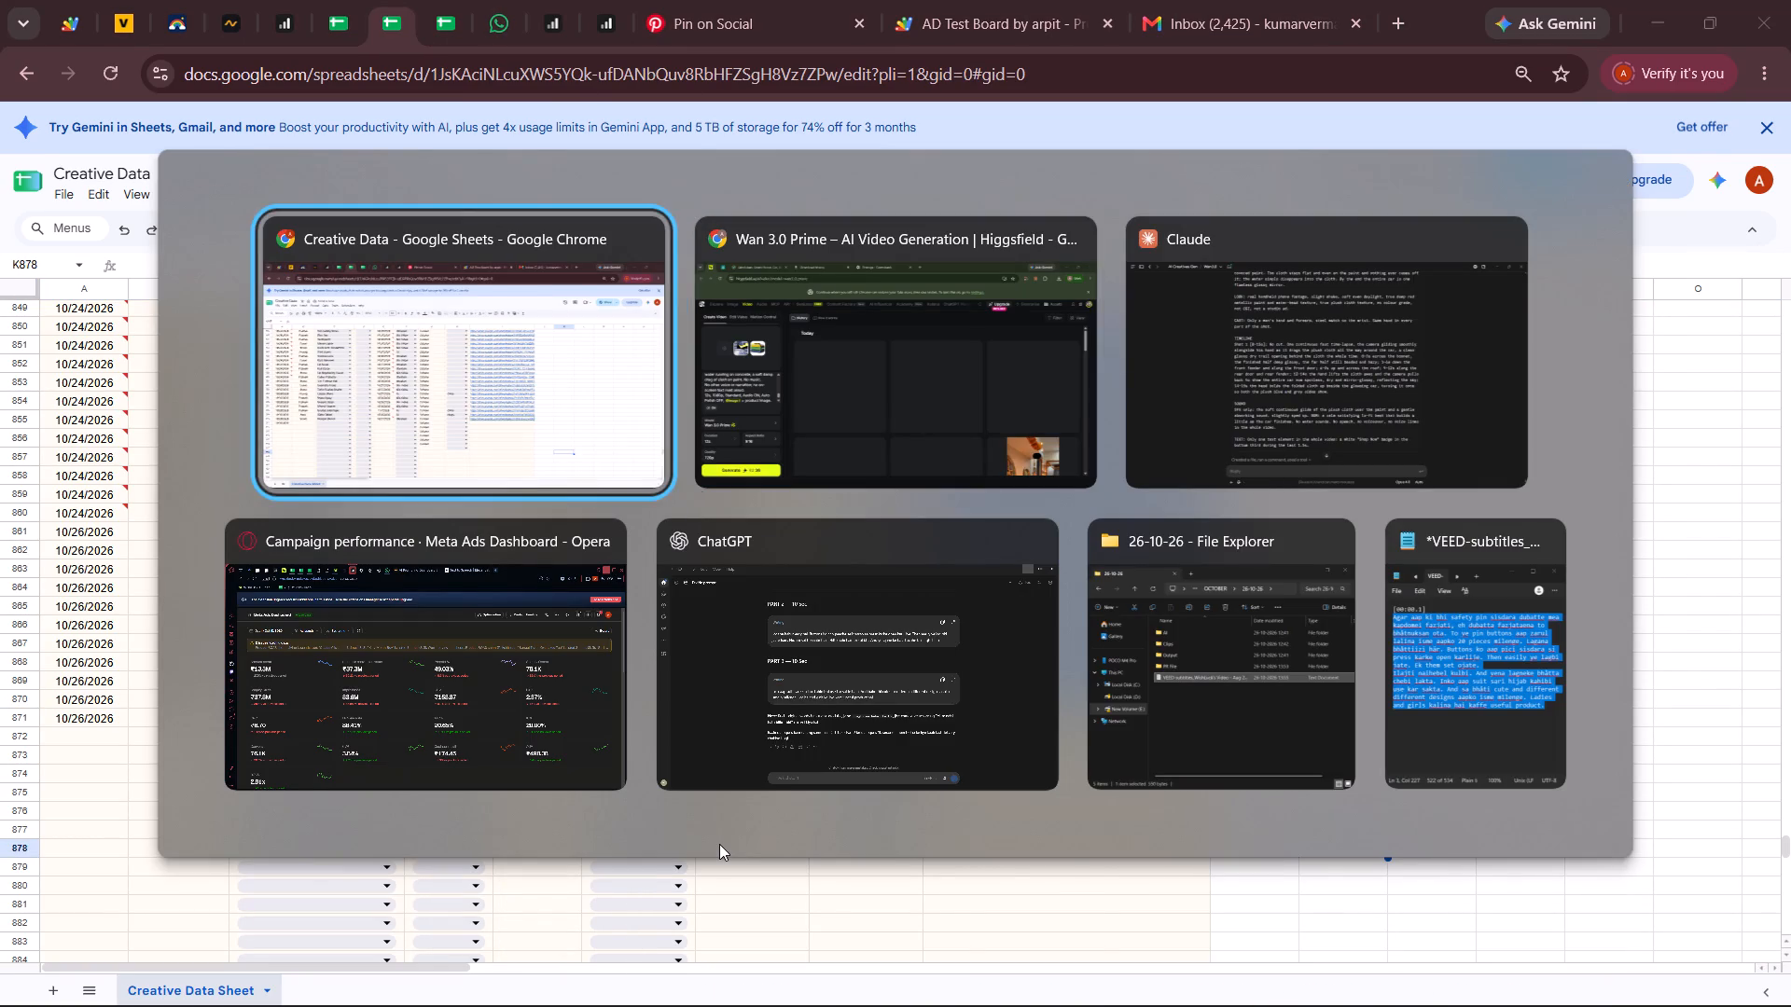
Return to the Meta Ads Dashboard and check the ad-level results for "Diya".
scroll(641, 5, "left", 4)
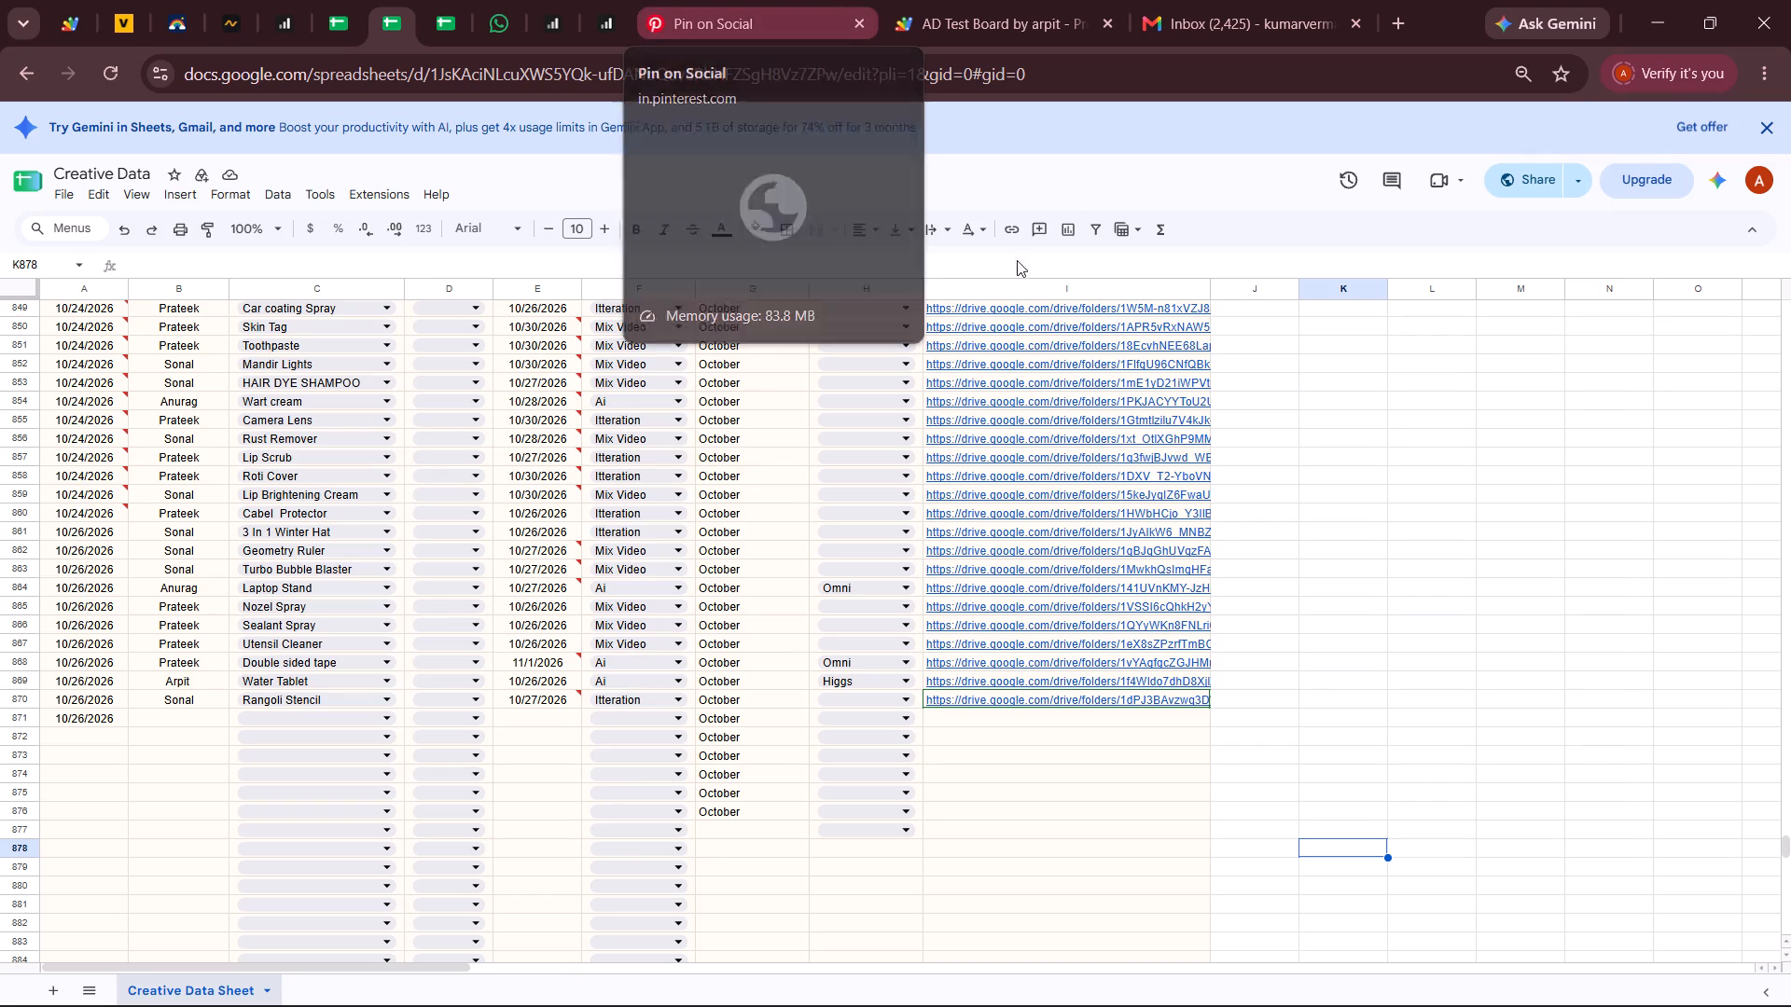
left_click(548, 0)
left_click(826, 548)
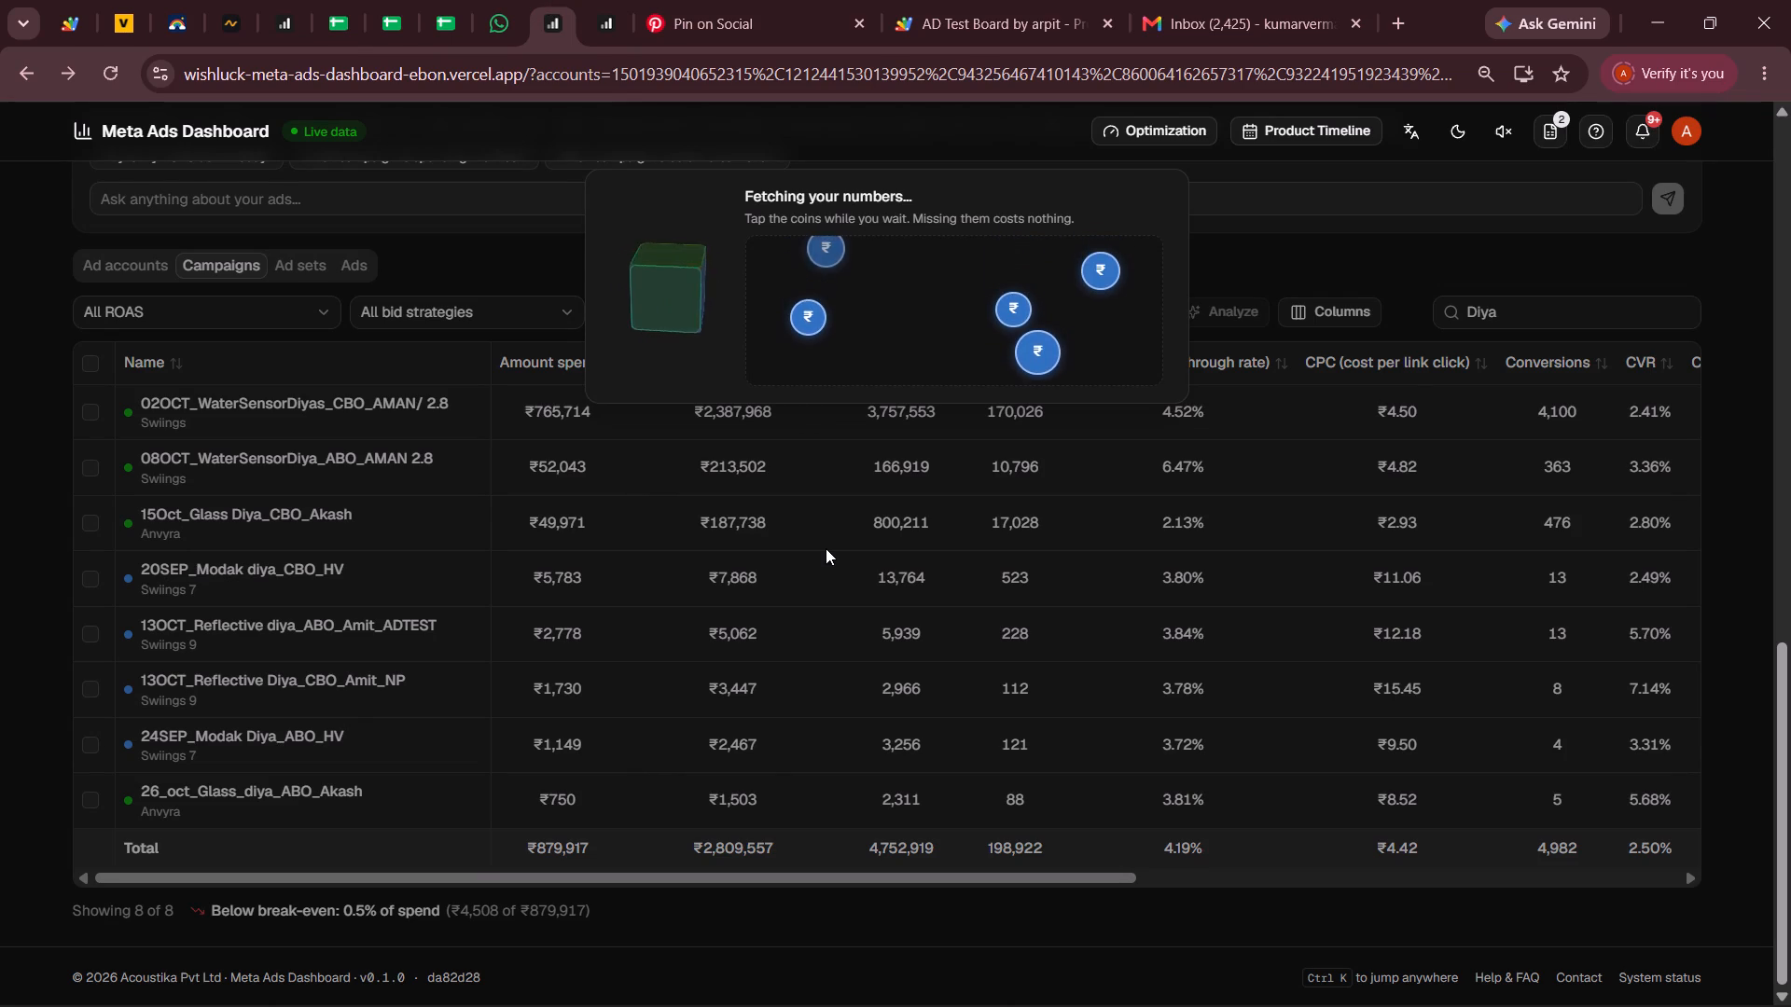
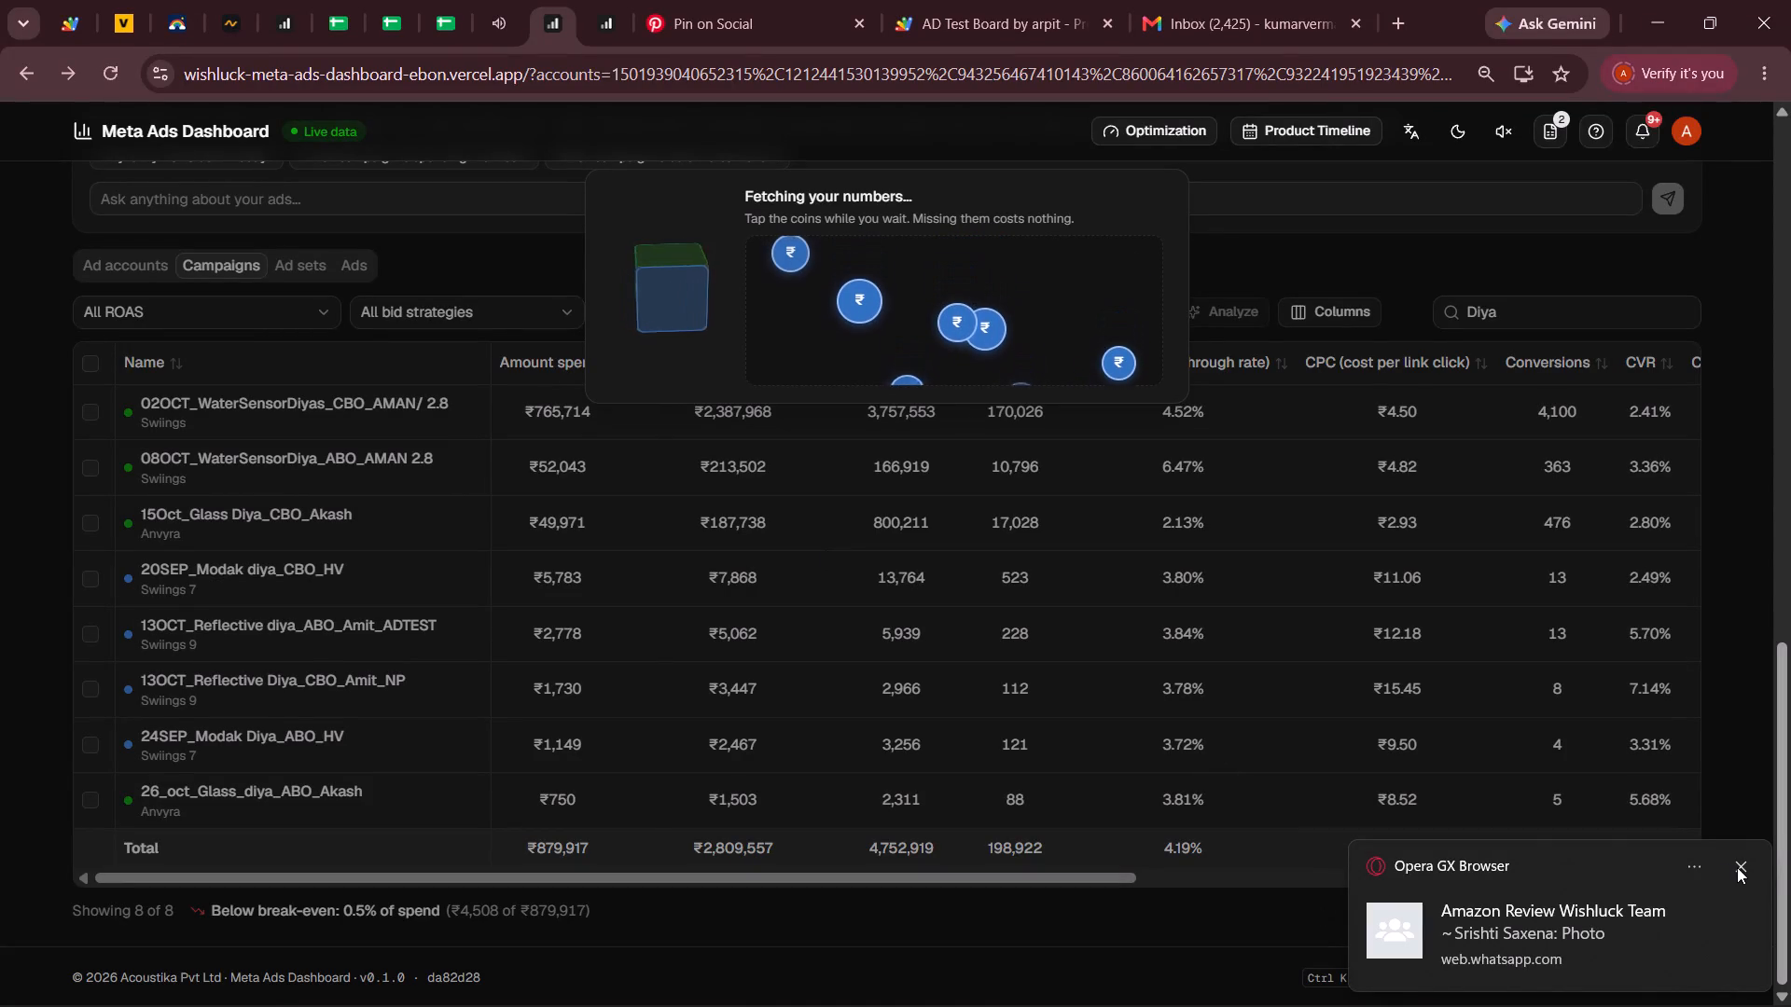
Dismiss the Opera GX Browser notification covering part of the dashboard.
left_click(1738, 869)
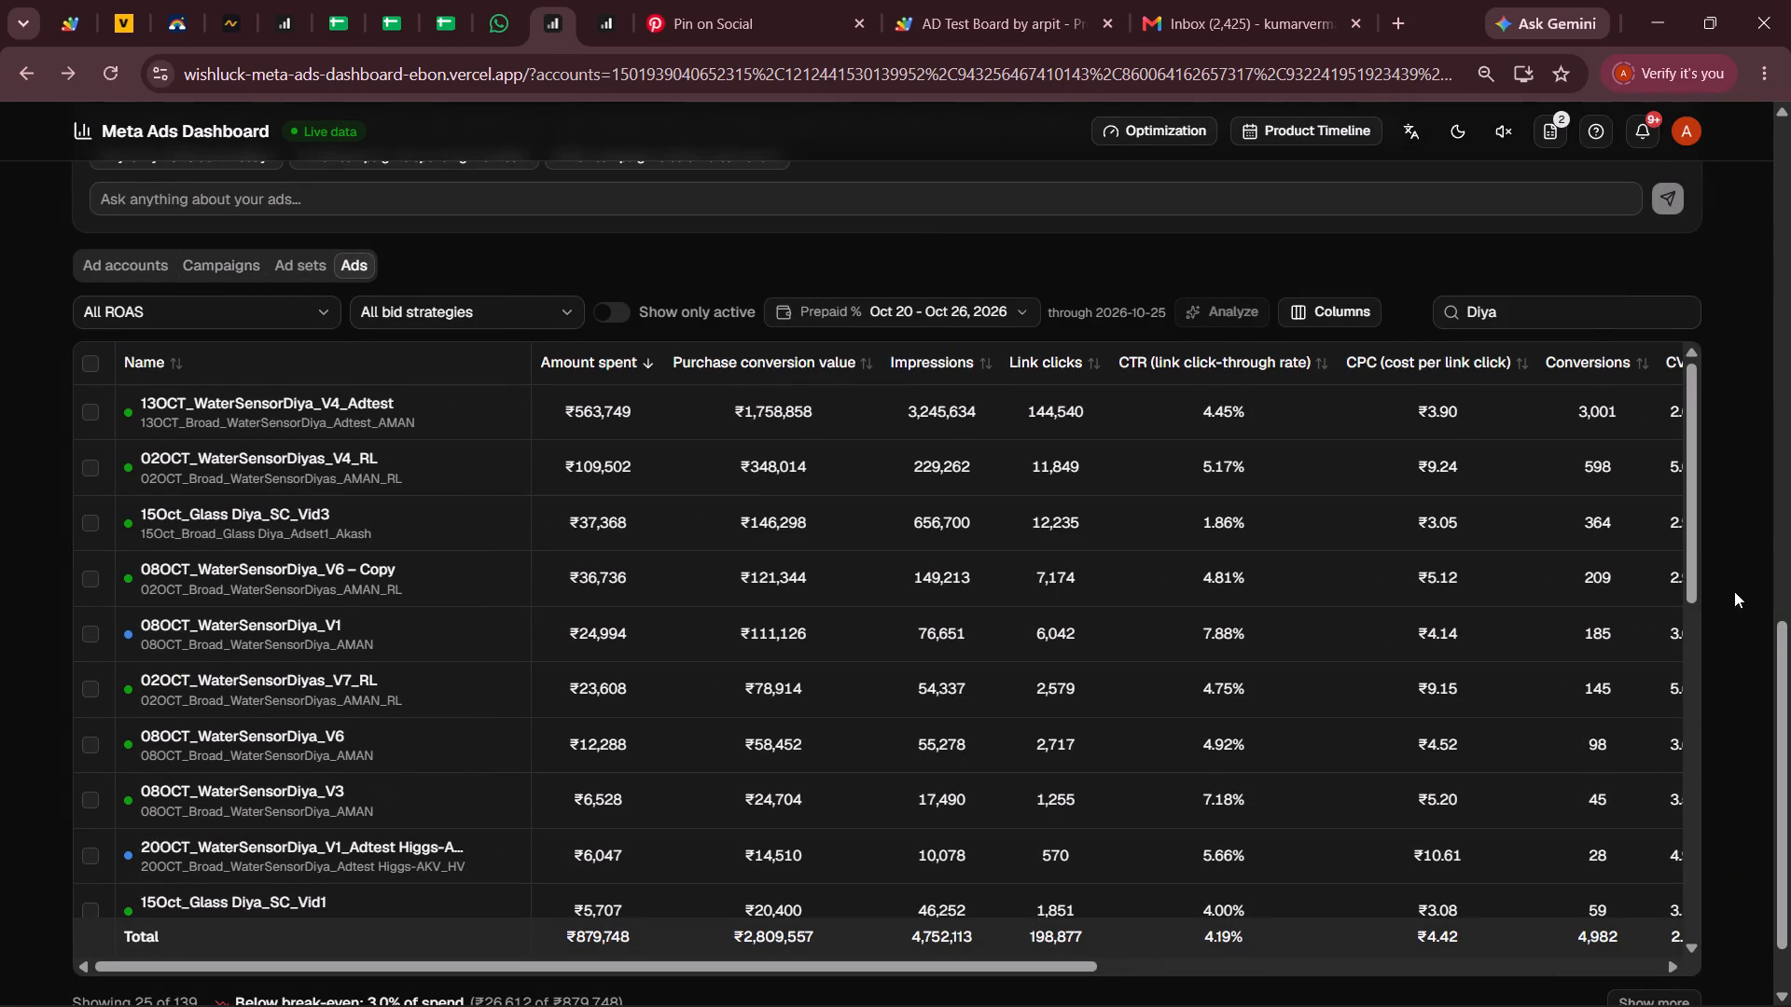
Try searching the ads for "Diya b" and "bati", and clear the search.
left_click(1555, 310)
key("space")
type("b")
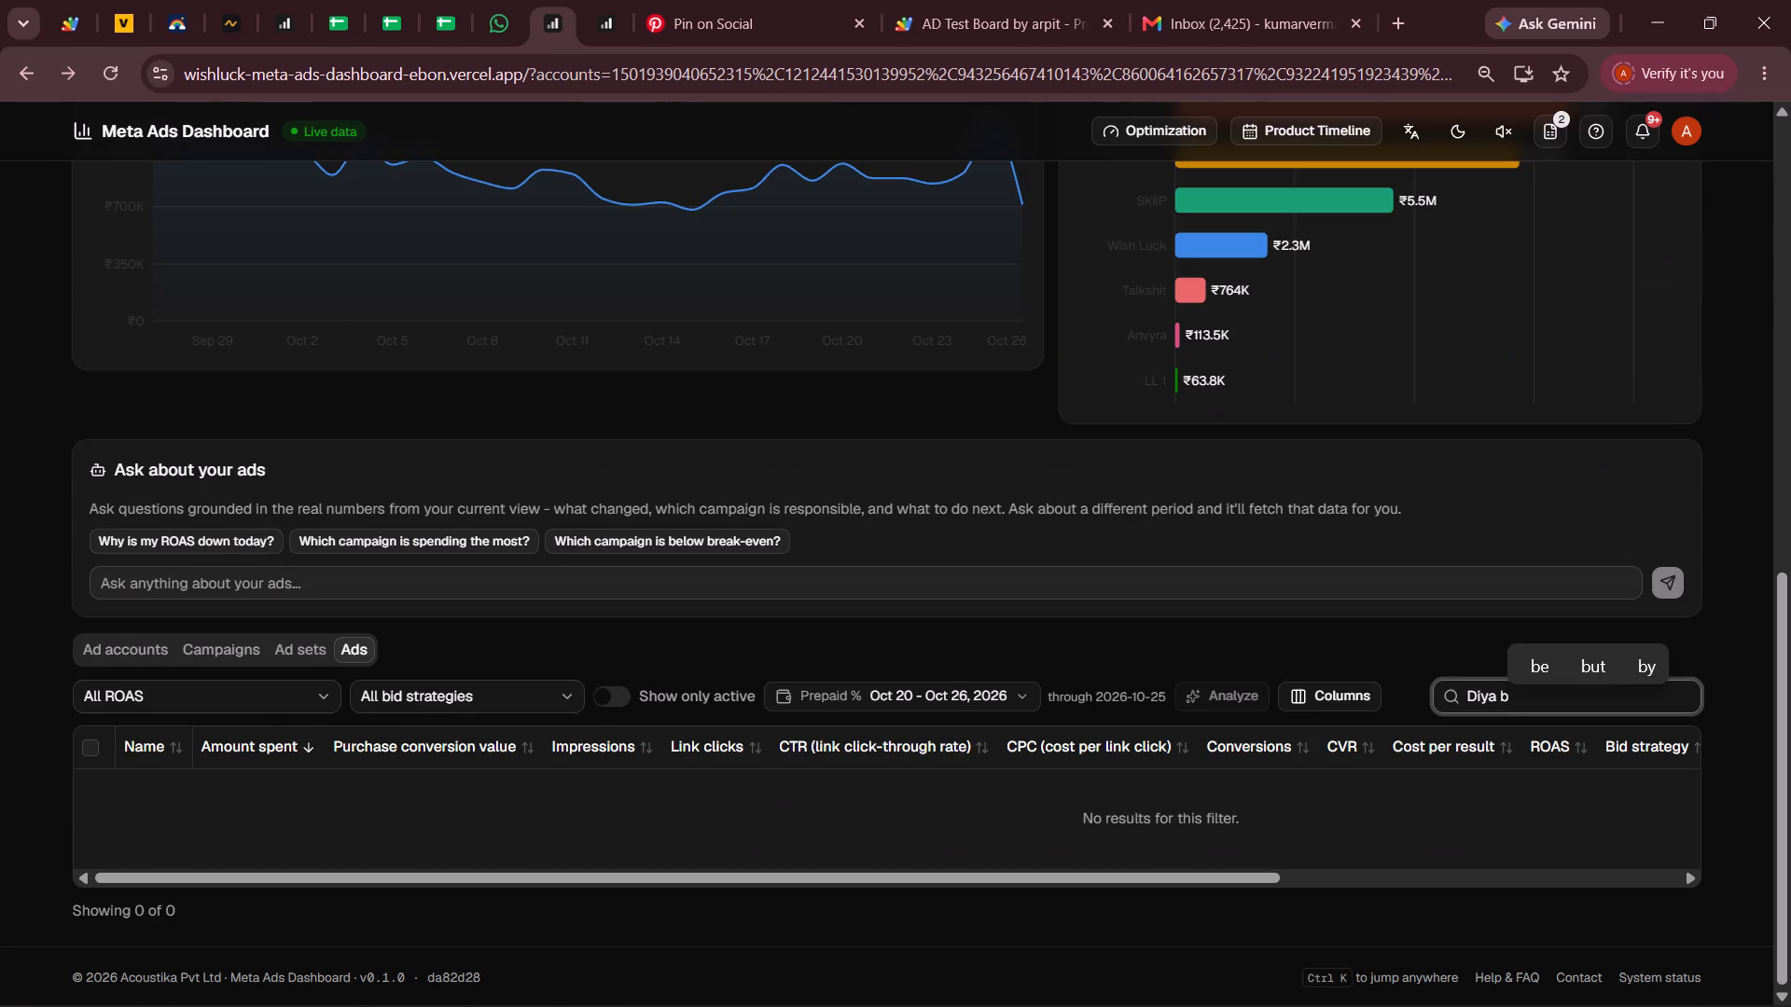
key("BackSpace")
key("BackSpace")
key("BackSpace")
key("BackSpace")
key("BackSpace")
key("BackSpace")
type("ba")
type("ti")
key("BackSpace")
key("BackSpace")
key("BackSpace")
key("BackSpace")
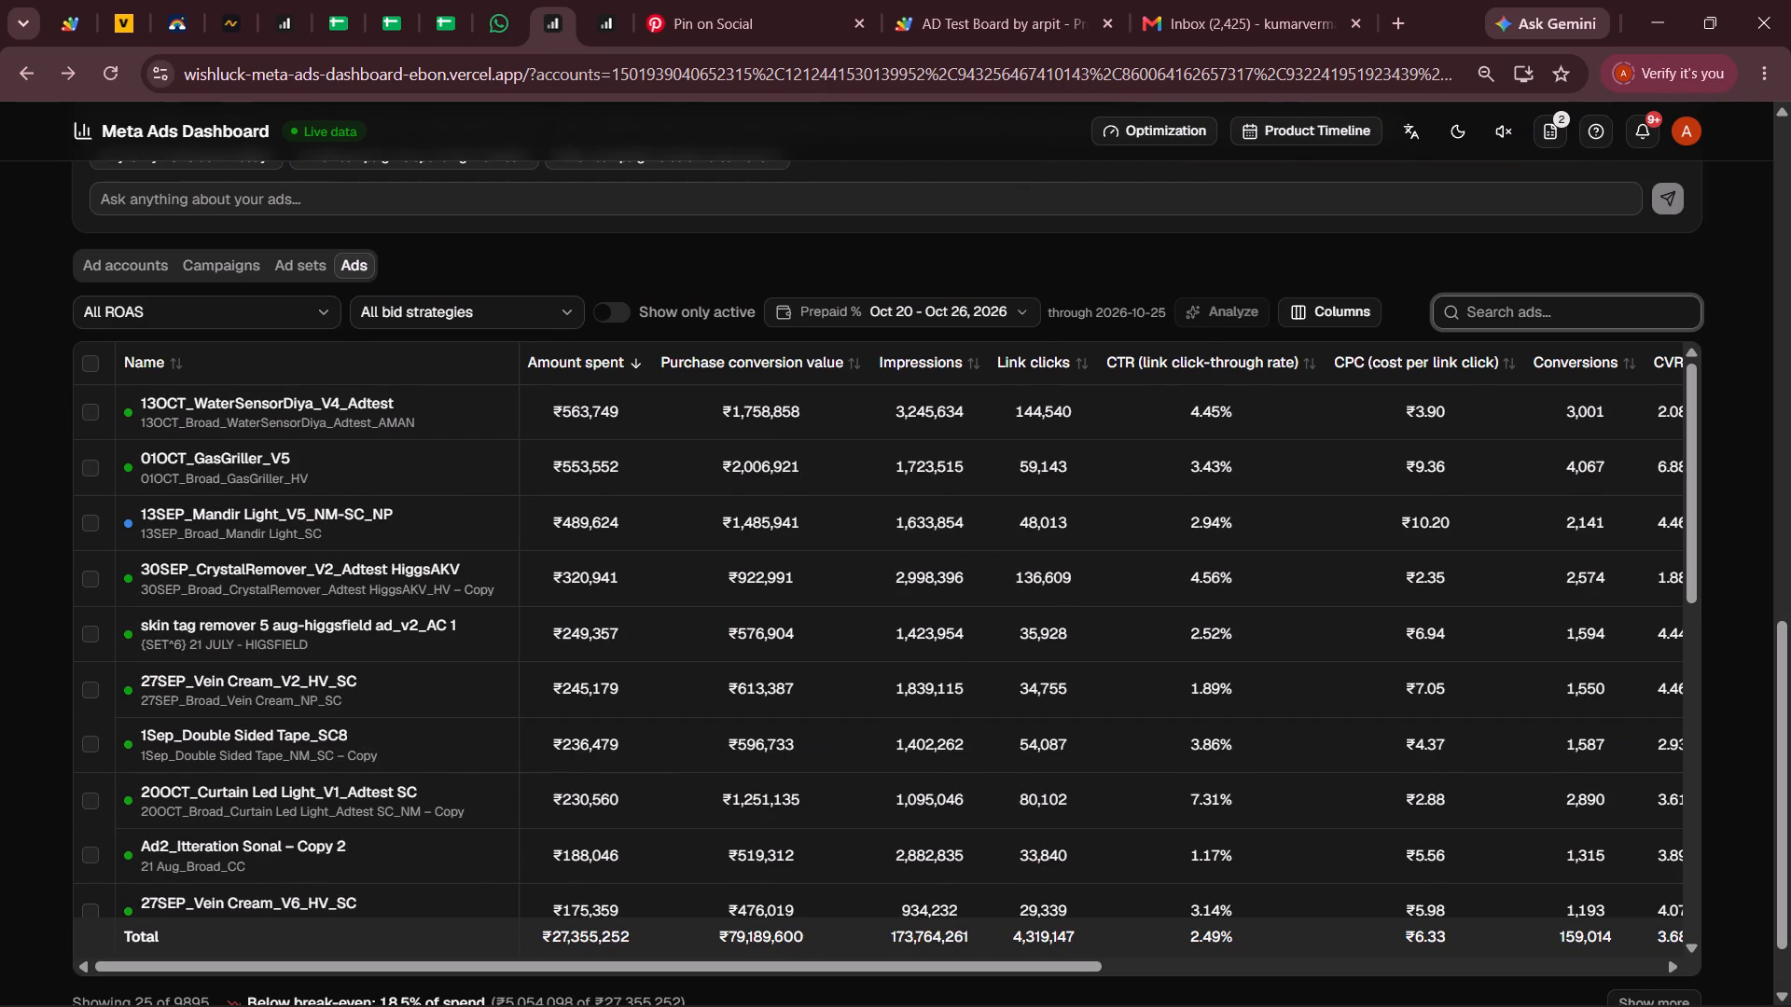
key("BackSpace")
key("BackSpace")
Search the ads for "rose" and preview the video creative of the 16OCT_Rose wicks_V1_SC ad.
type("rose")
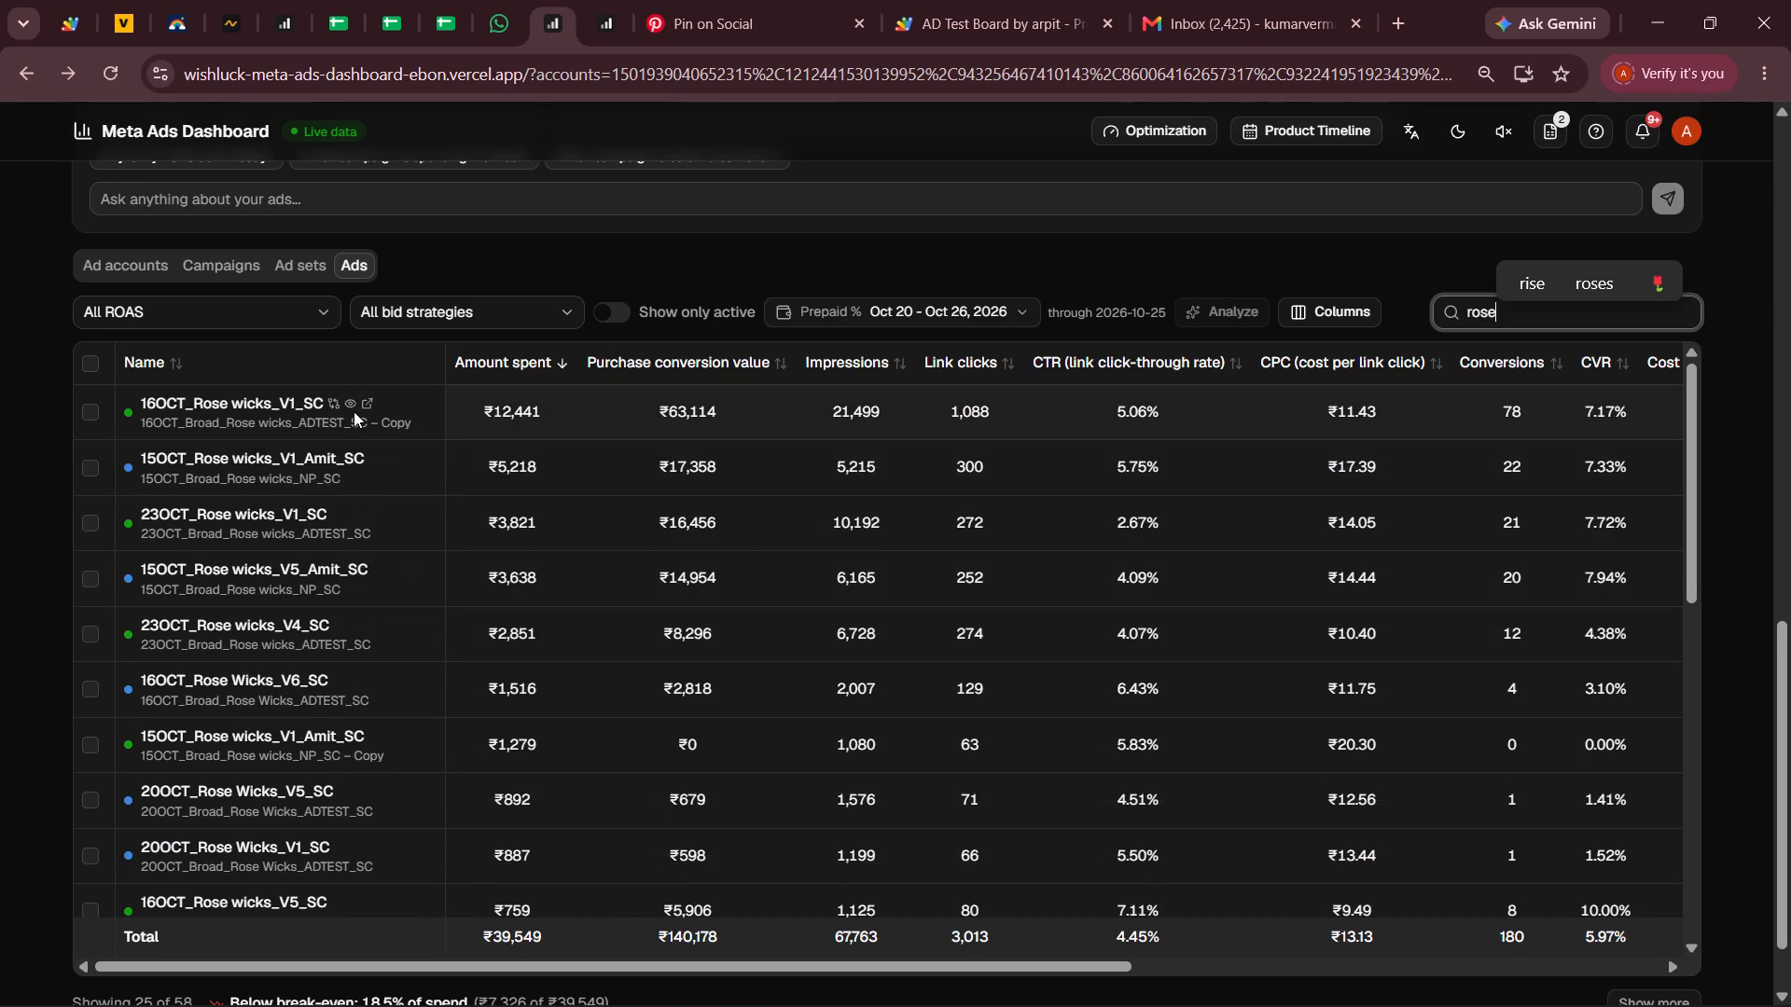
left_click(348, 400)
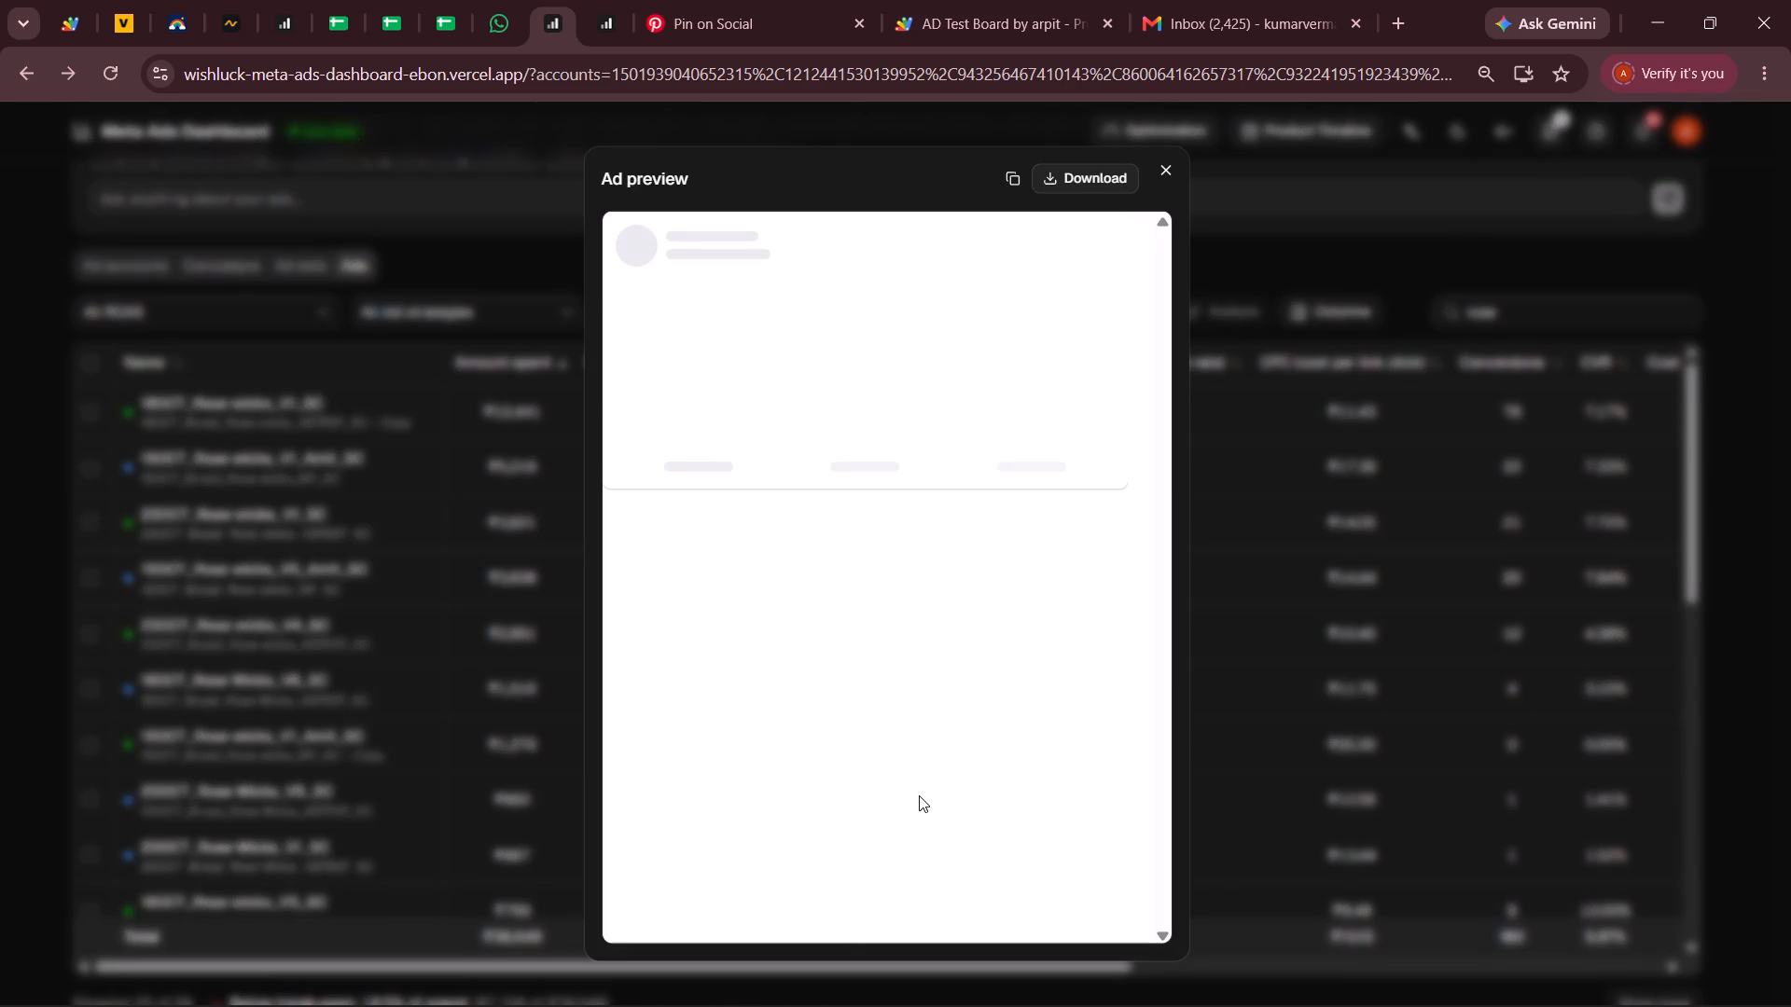
left_click(862, 751)
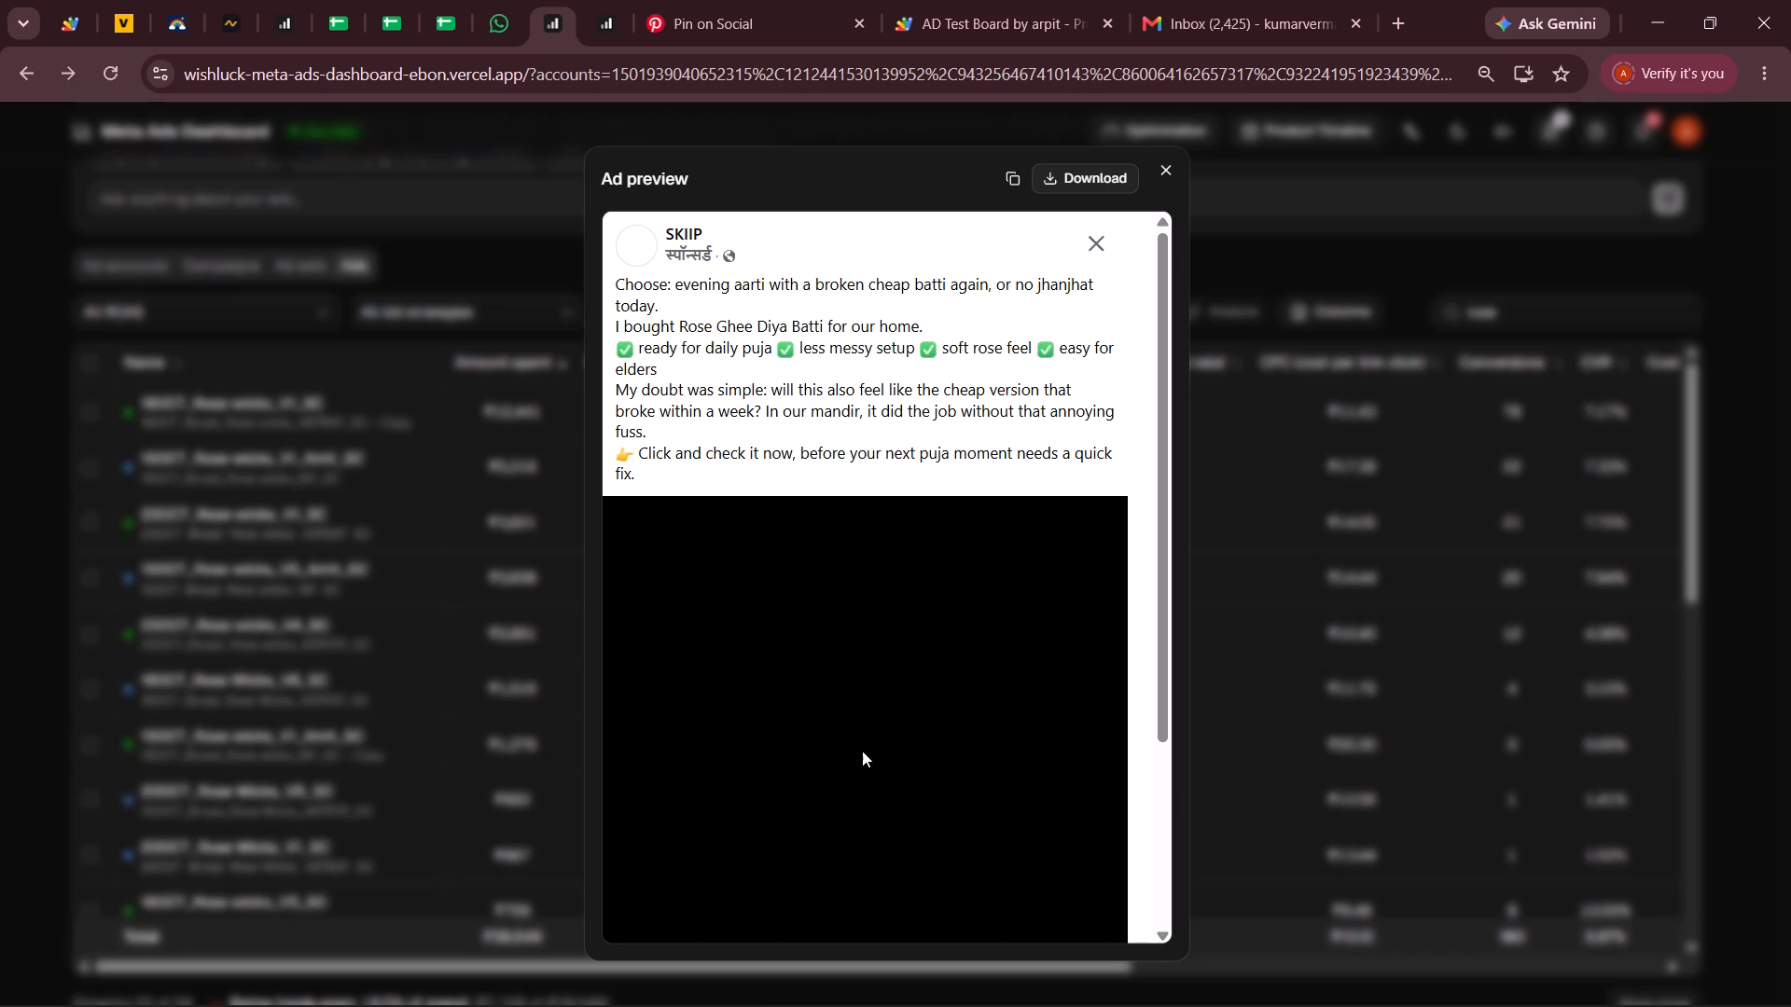
scroll(862, 751, "down", 2)
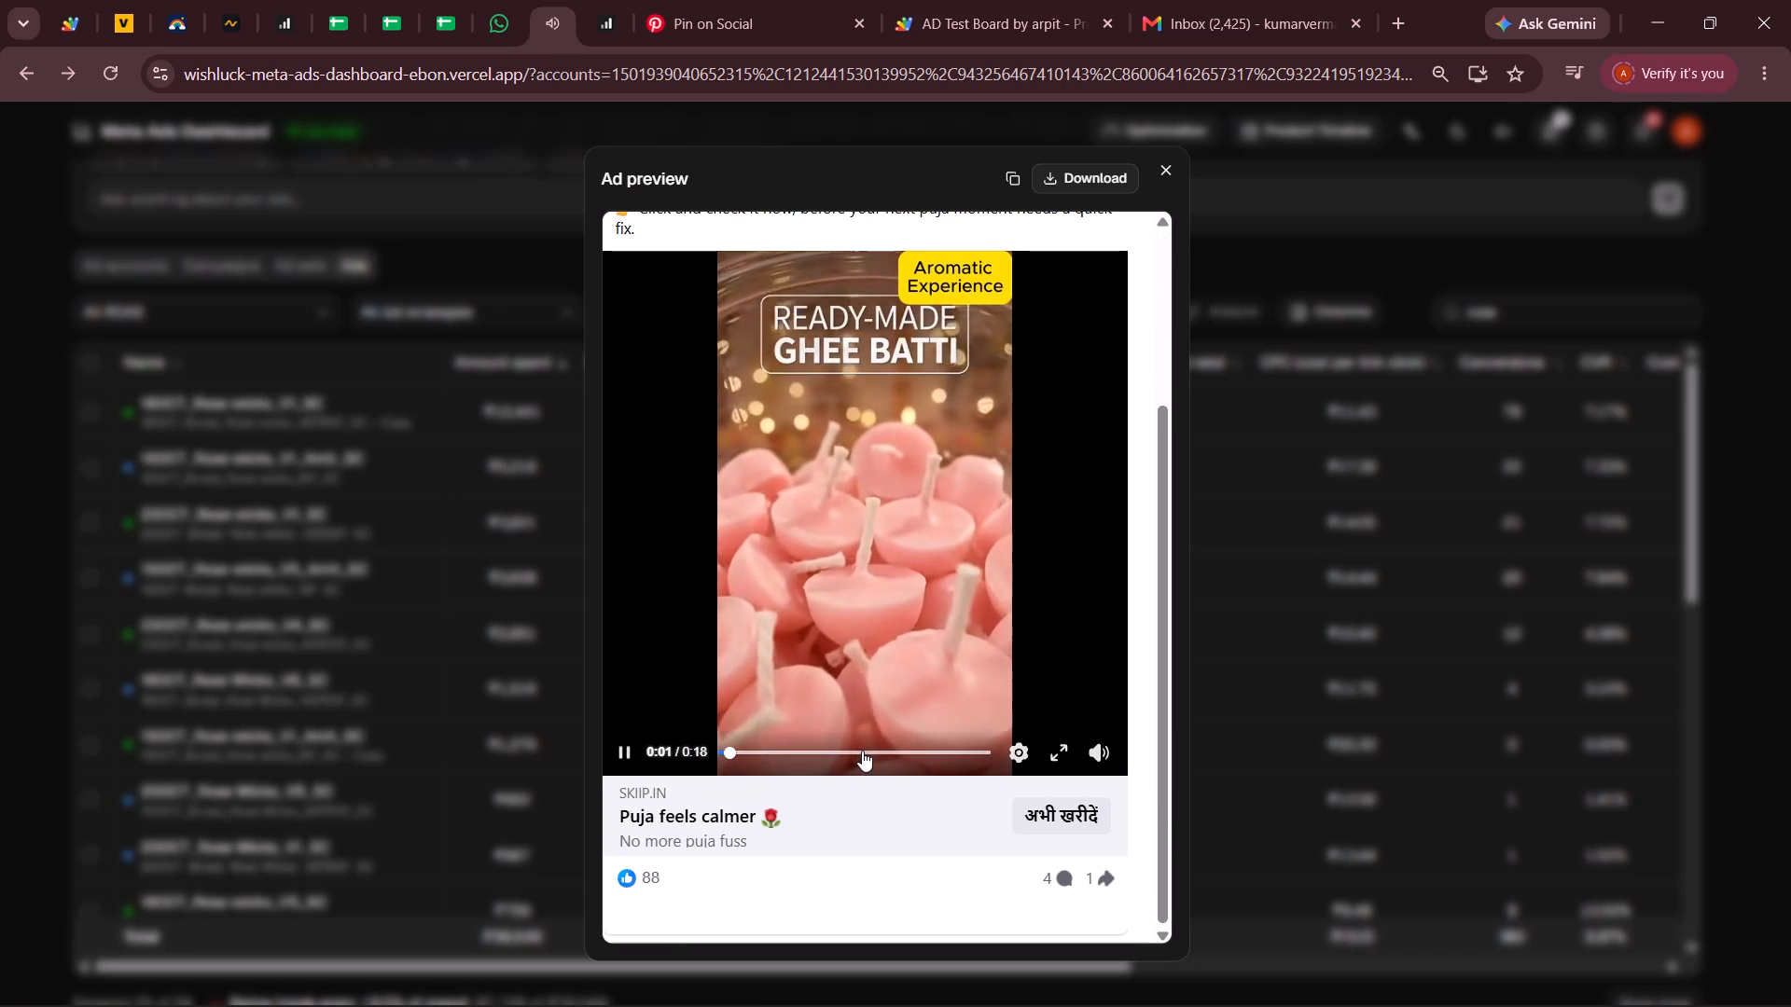
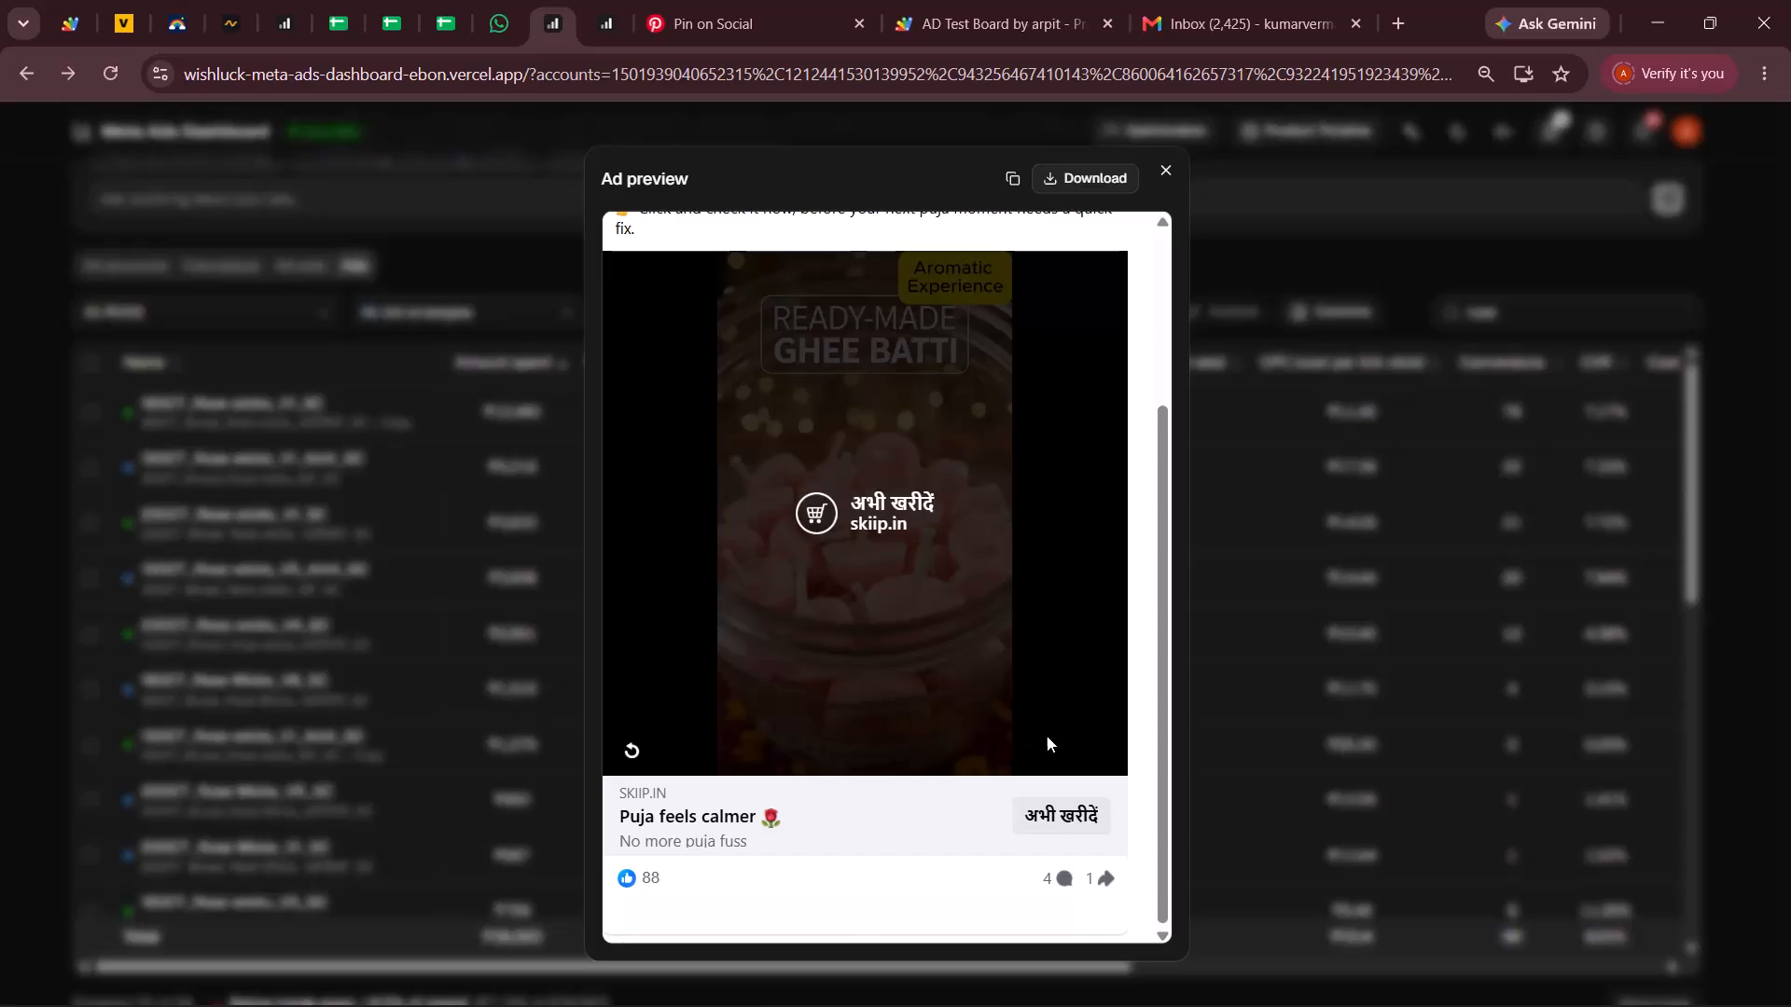
Close the preview of the 16OCT_Rose wicks_V1_SC ad and return to the list of rose ads.
left_click(1387, 521)
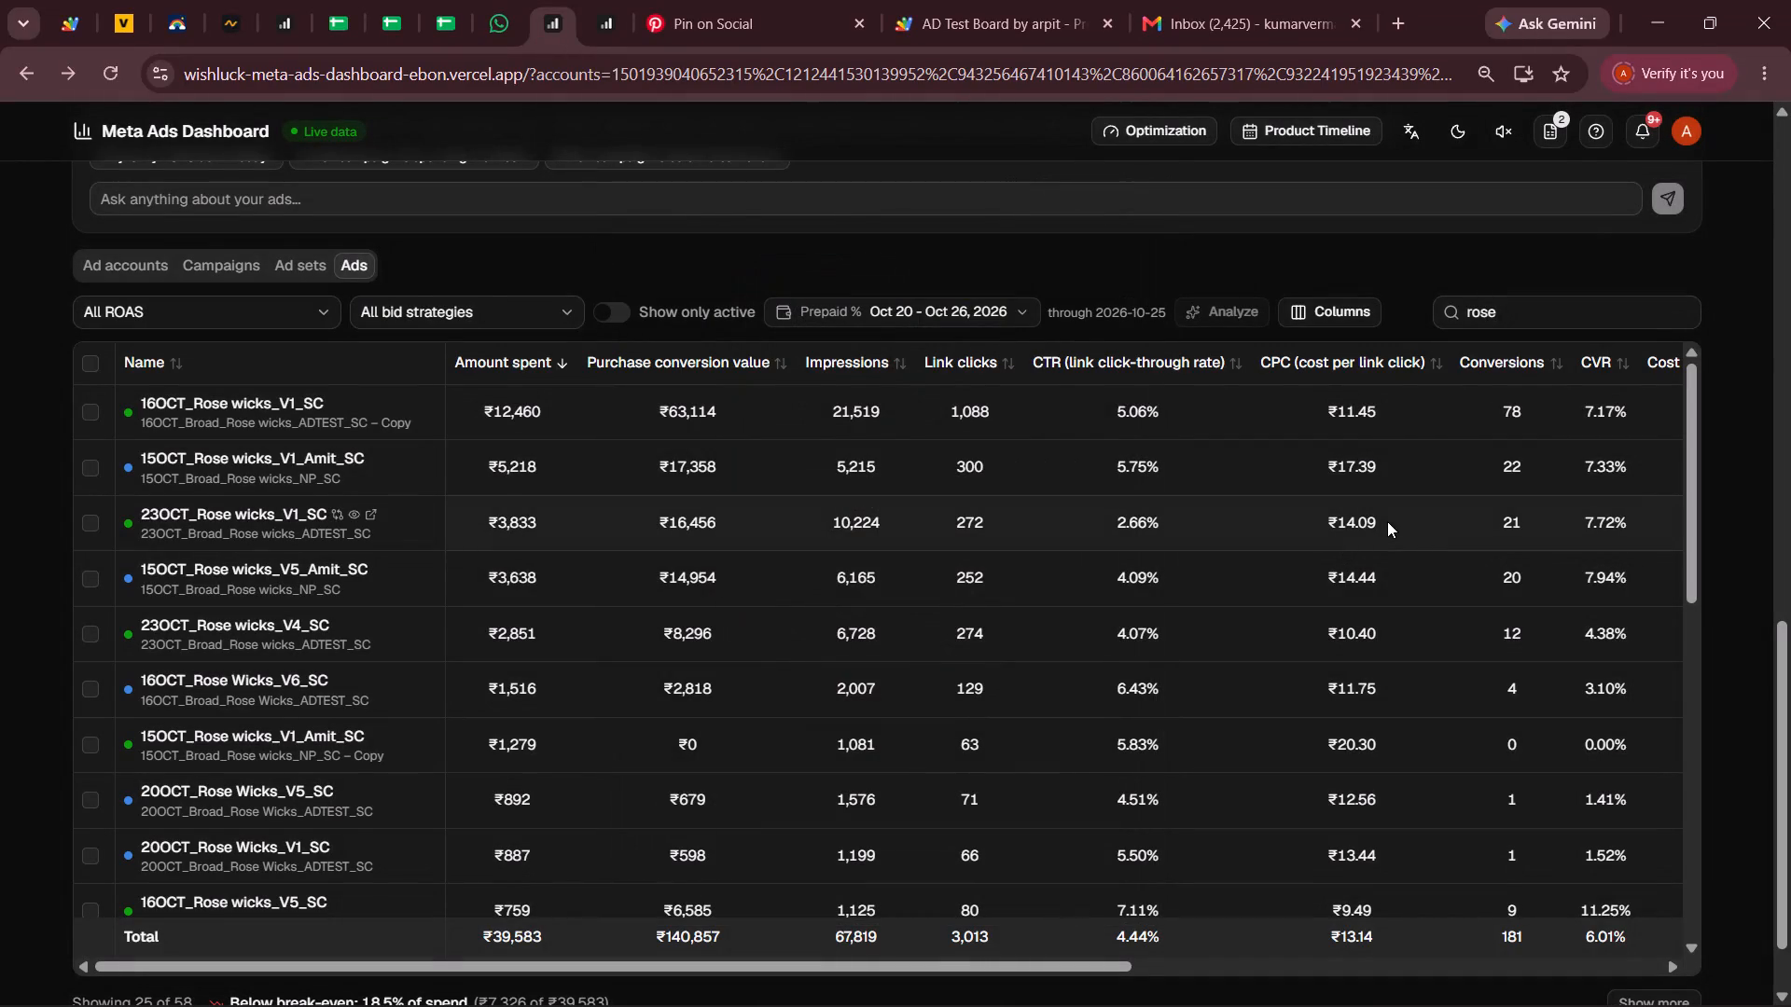
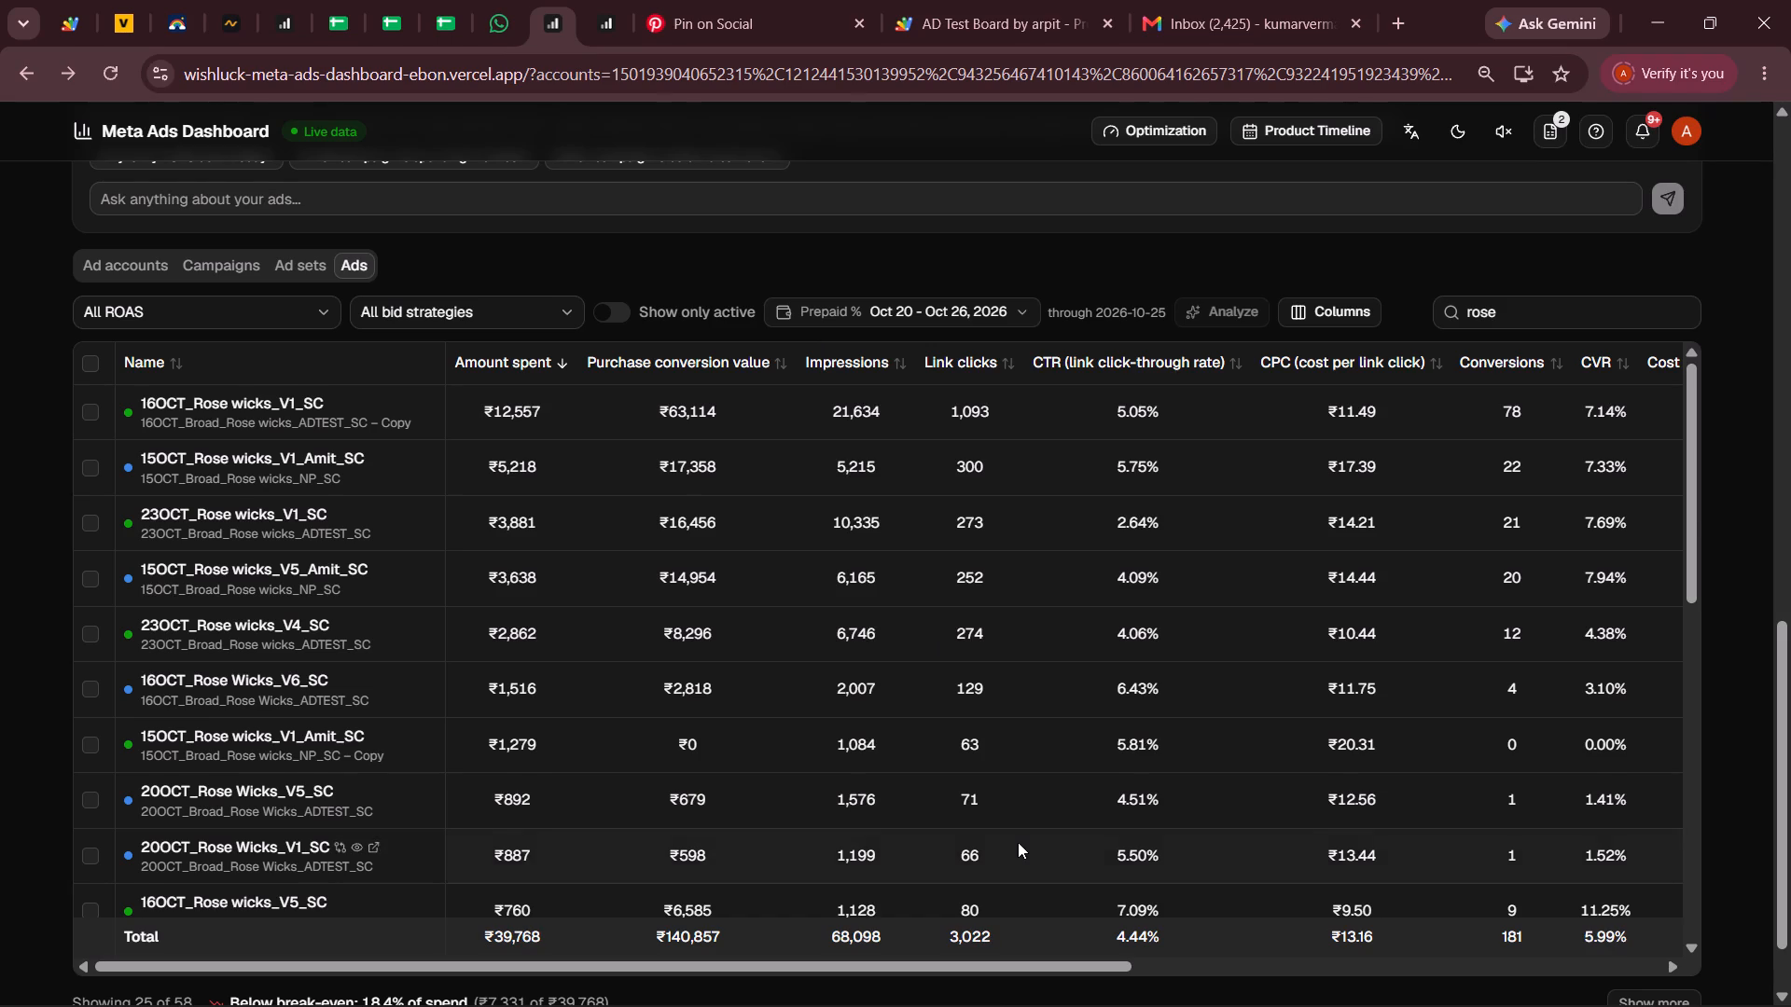
Look through the rest of the rose ads and their performance figures for Oct 20 - Oct 26, 2026.
scroll(1018, 842, "down", 5)
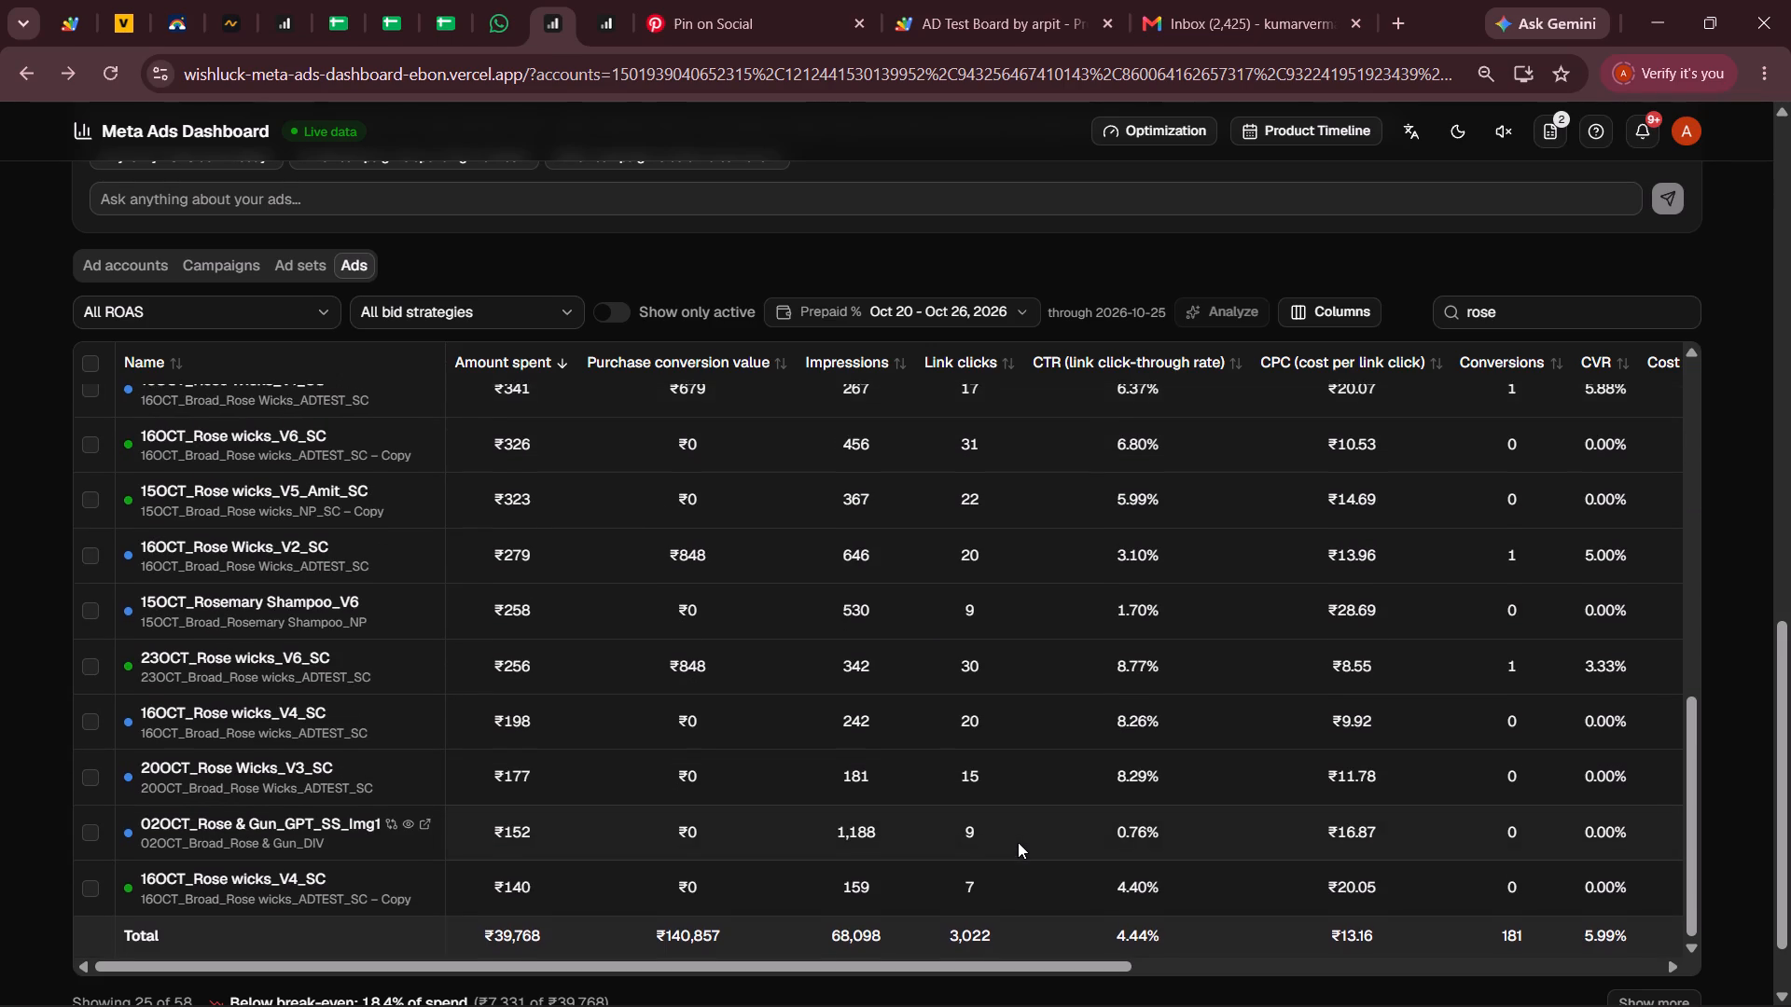
scroll(1018, 842, "up", 3)
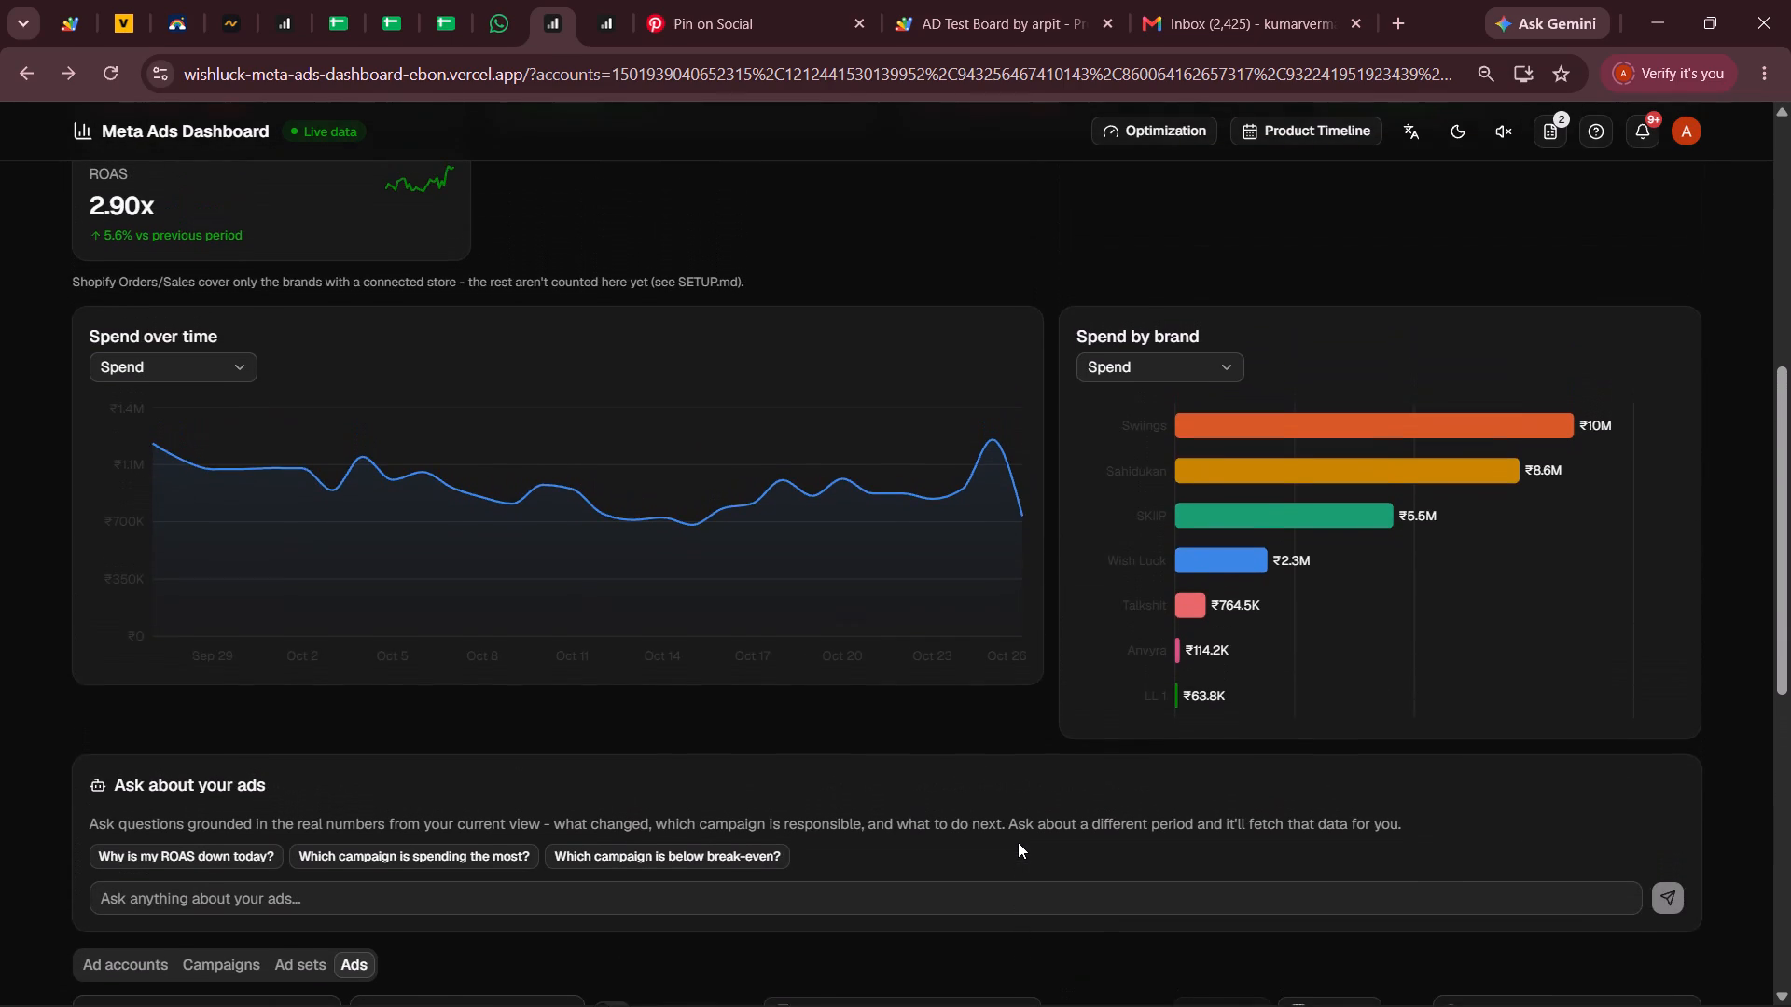
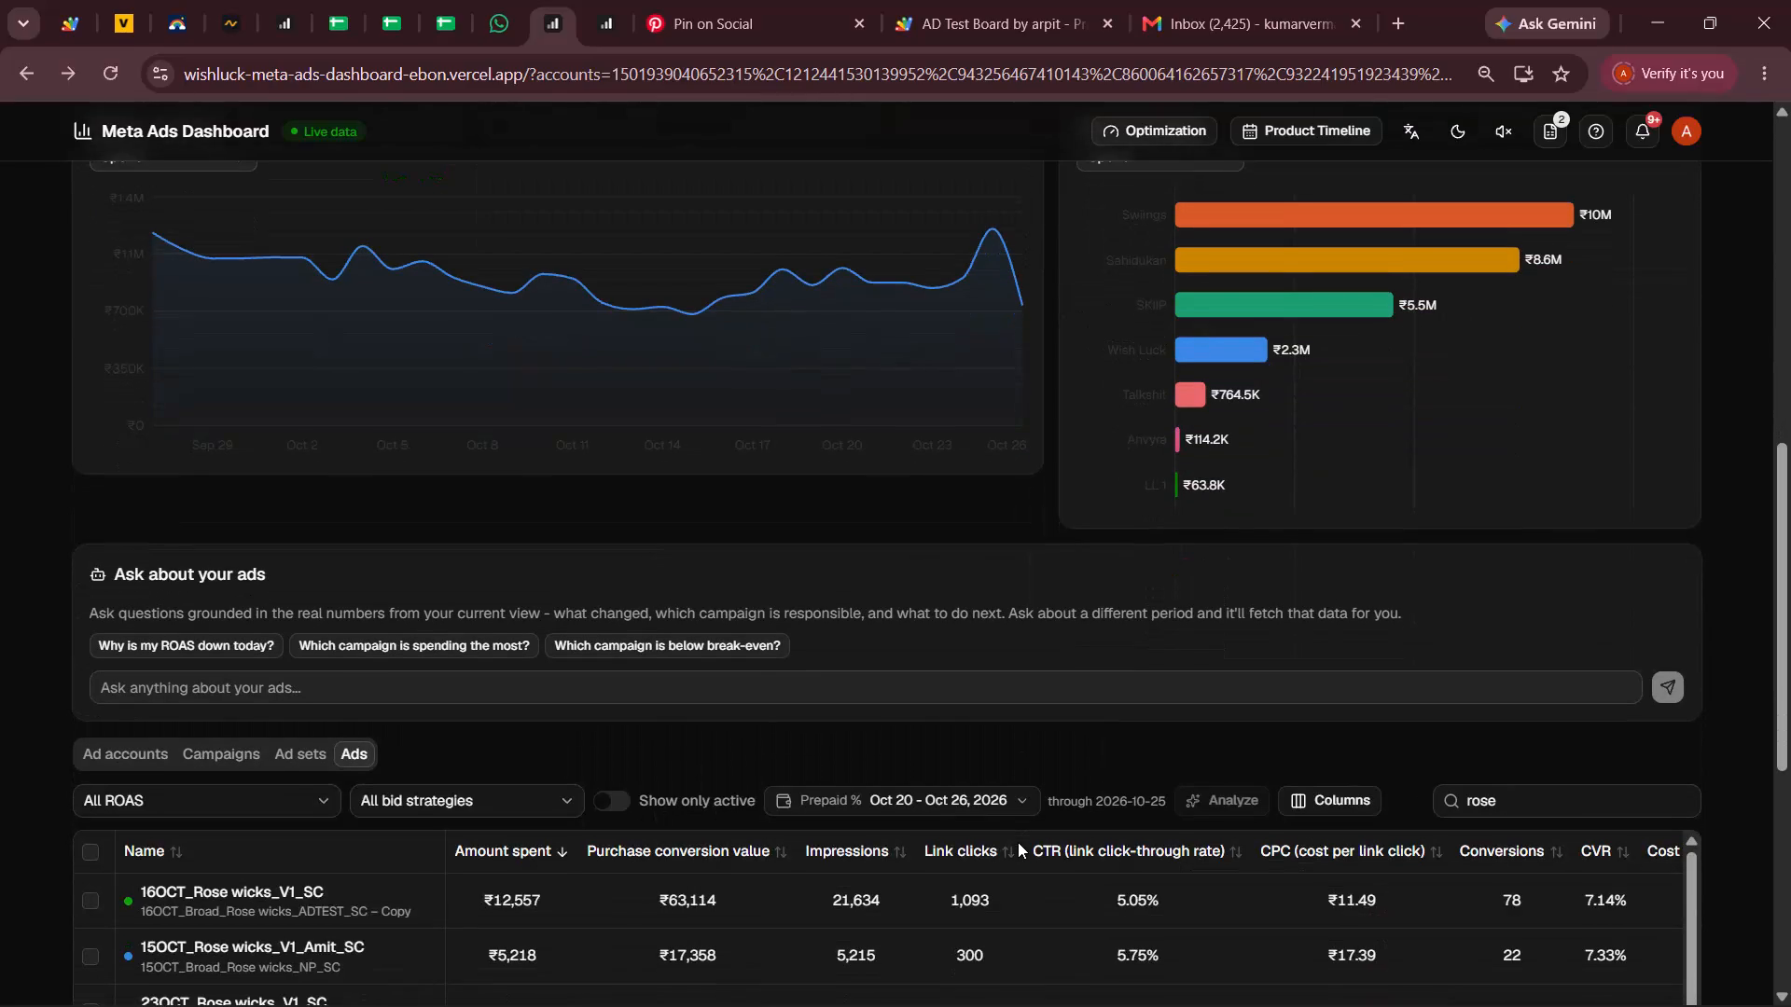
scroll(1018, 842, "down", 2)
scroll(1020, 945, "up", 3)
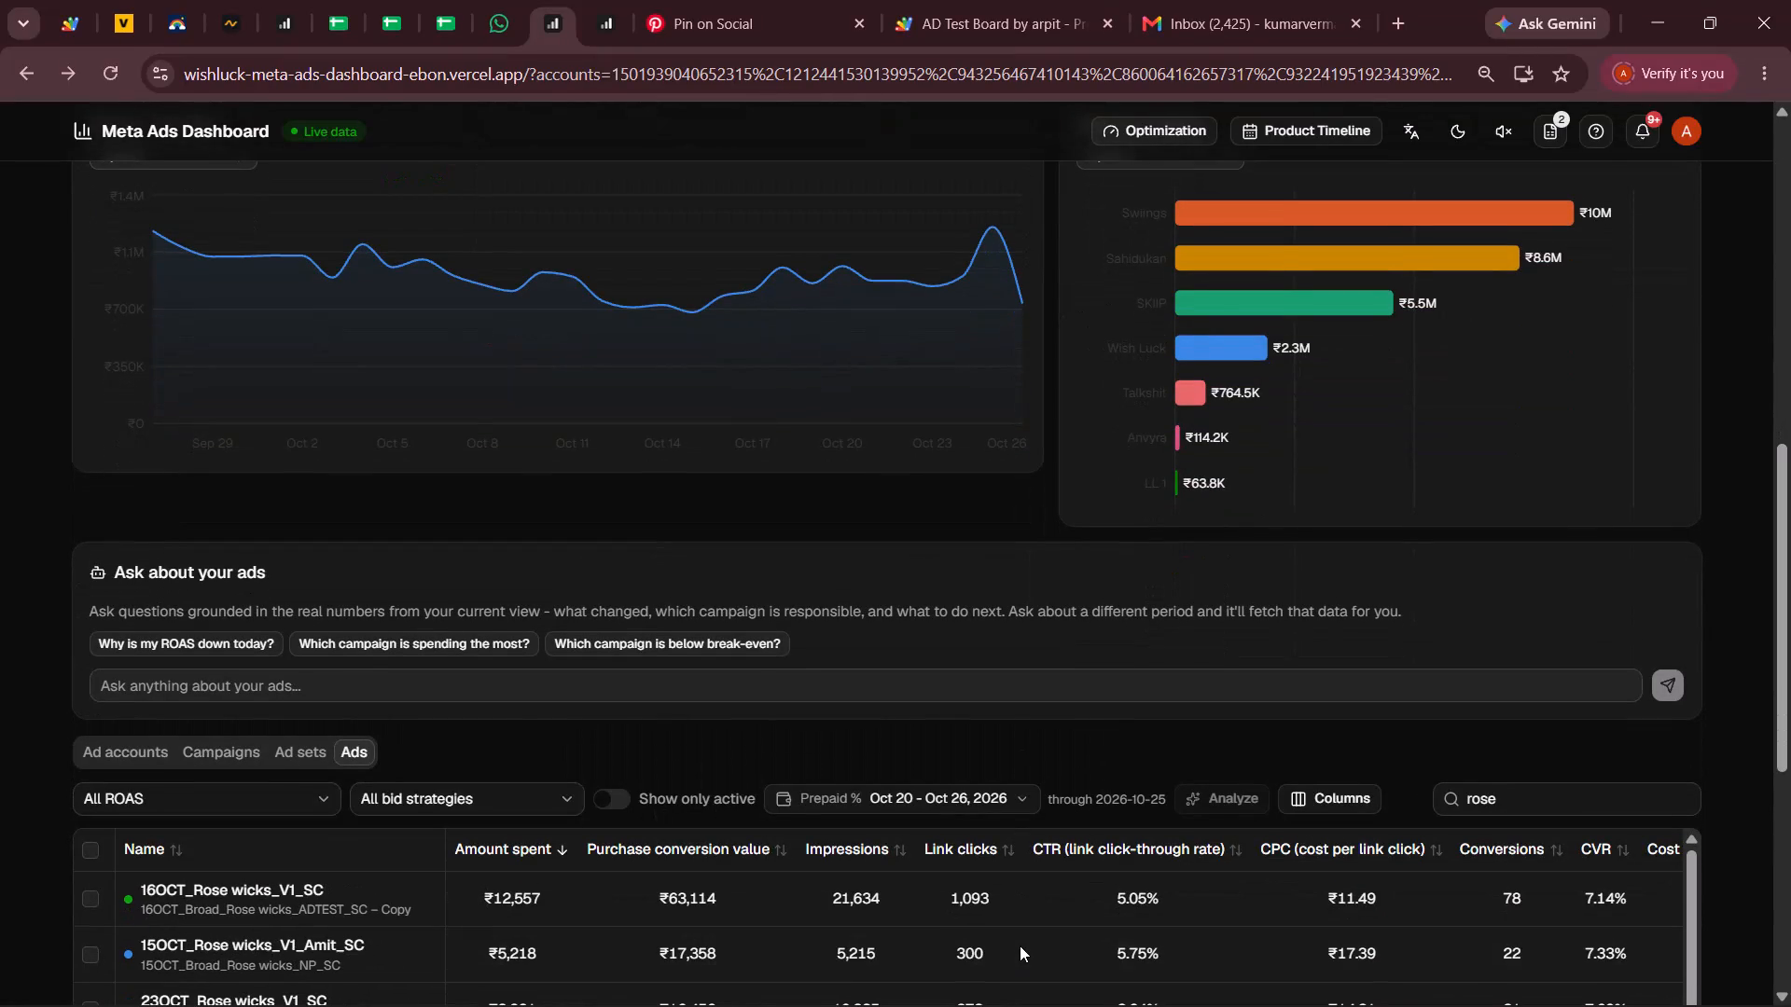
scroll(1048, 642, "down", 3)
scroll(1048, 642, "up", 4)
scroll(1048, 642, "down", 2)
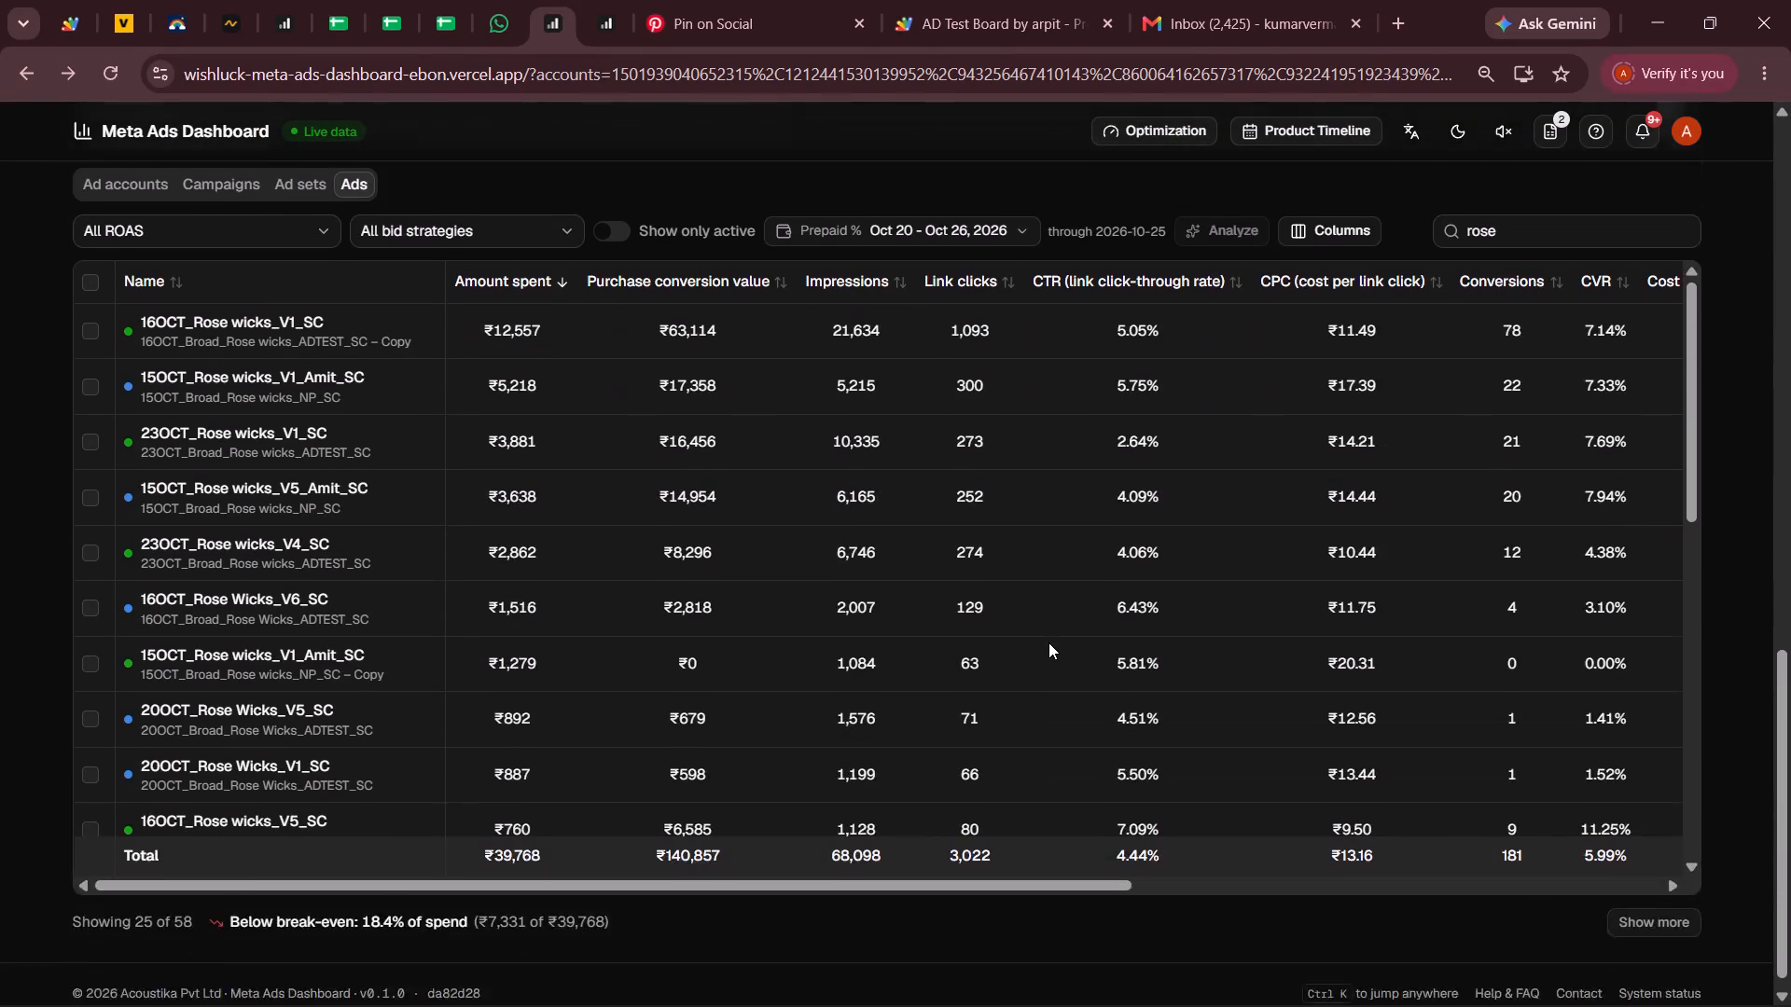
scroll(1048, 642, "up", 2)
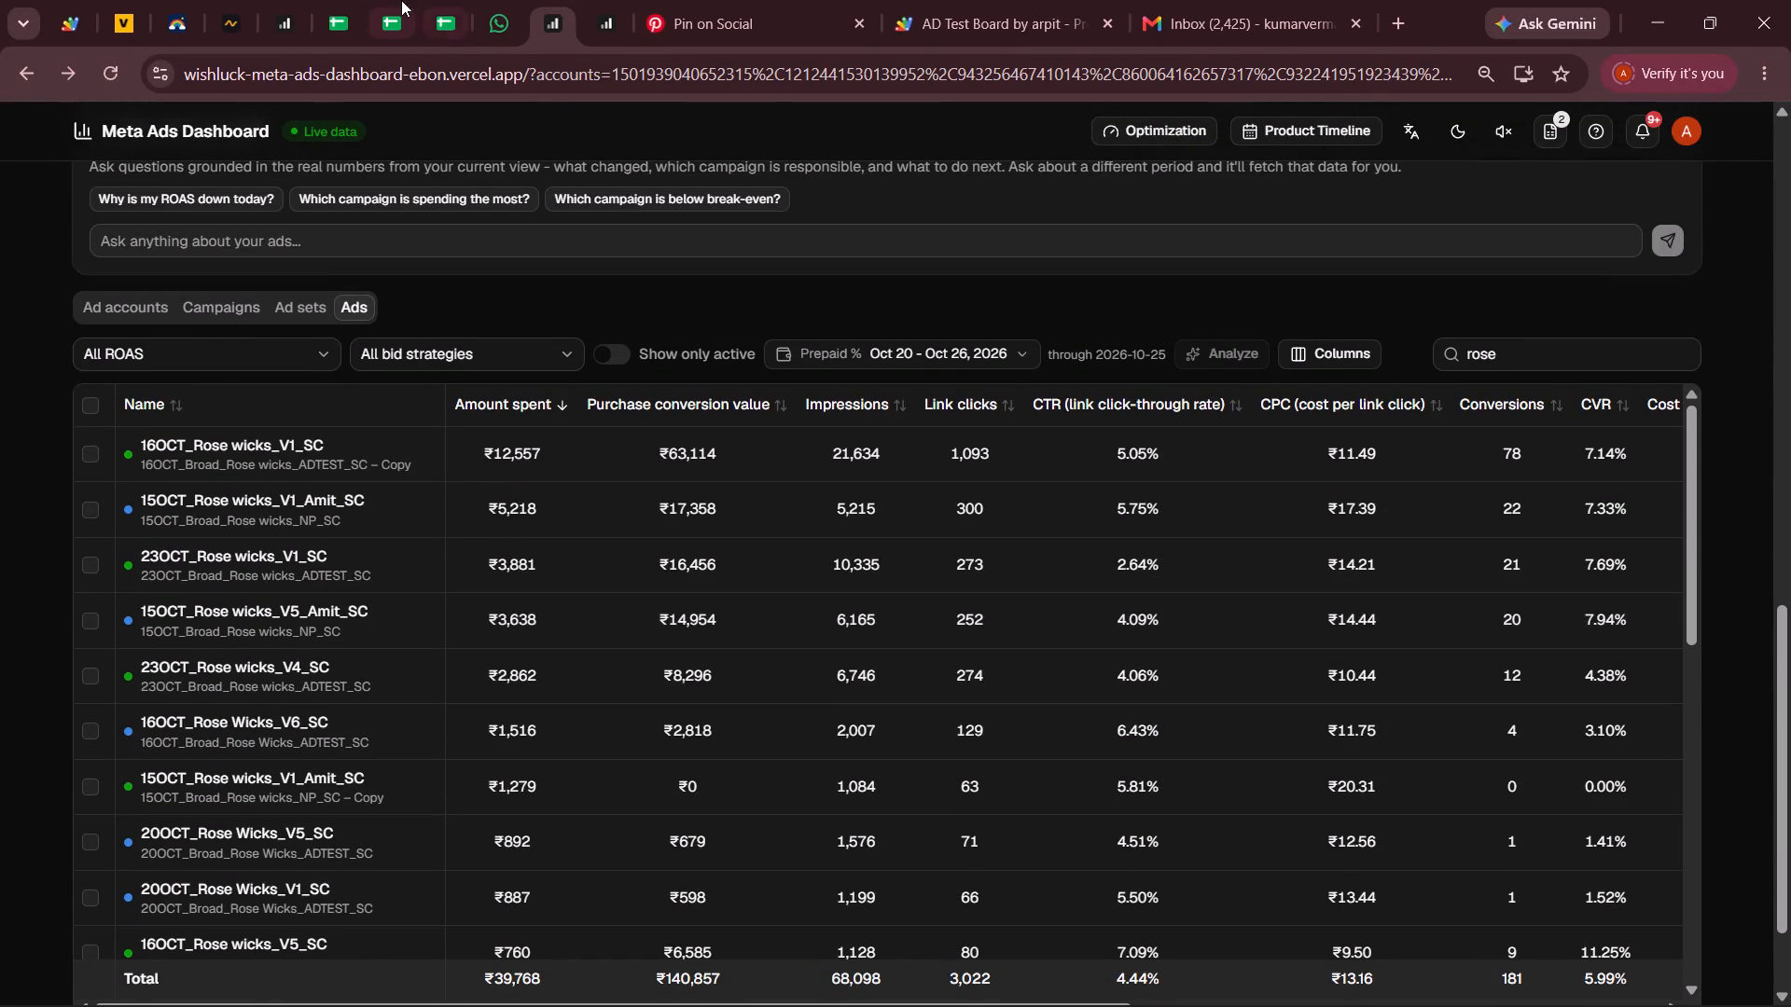
Switch to the task board and check the 26 Oct ad-test tasks and their statuses.
left_click(45, 12)
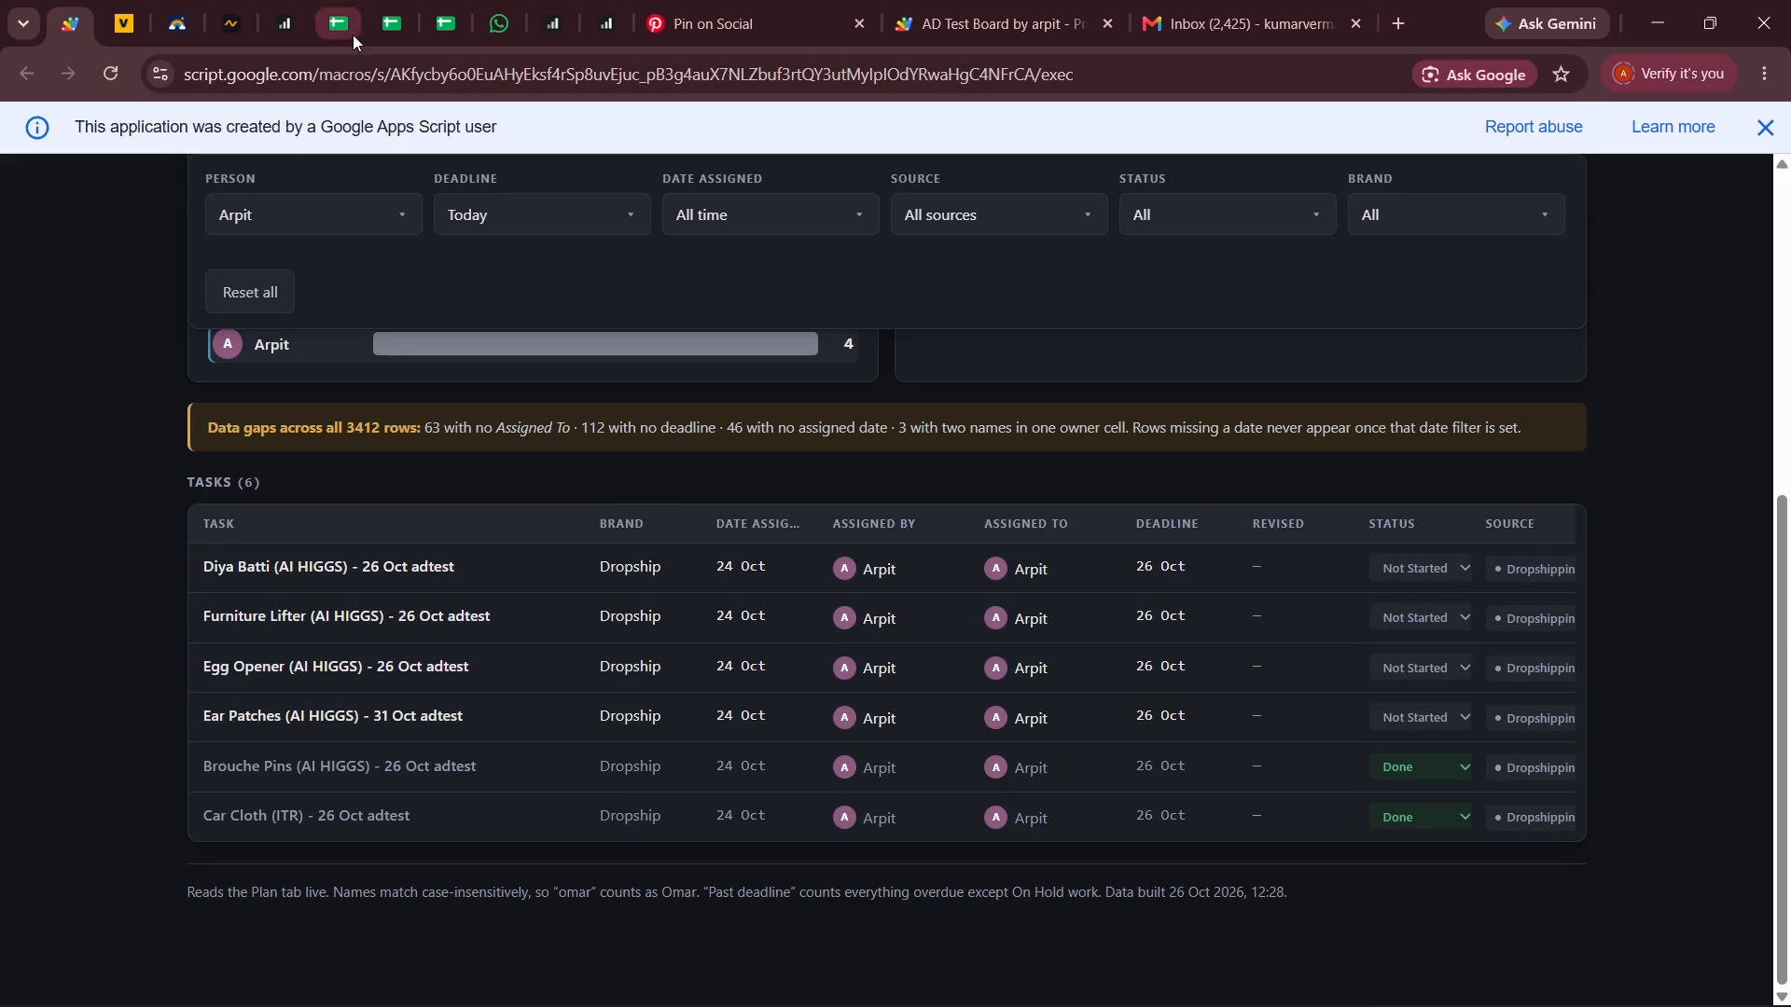
Return to the Meta Ads Dashboard and search its ads for "egg" instead of rose.
left_click(550, 16)
left_click_drag(1583, 349, 1371, 336)
key("BackSpace")
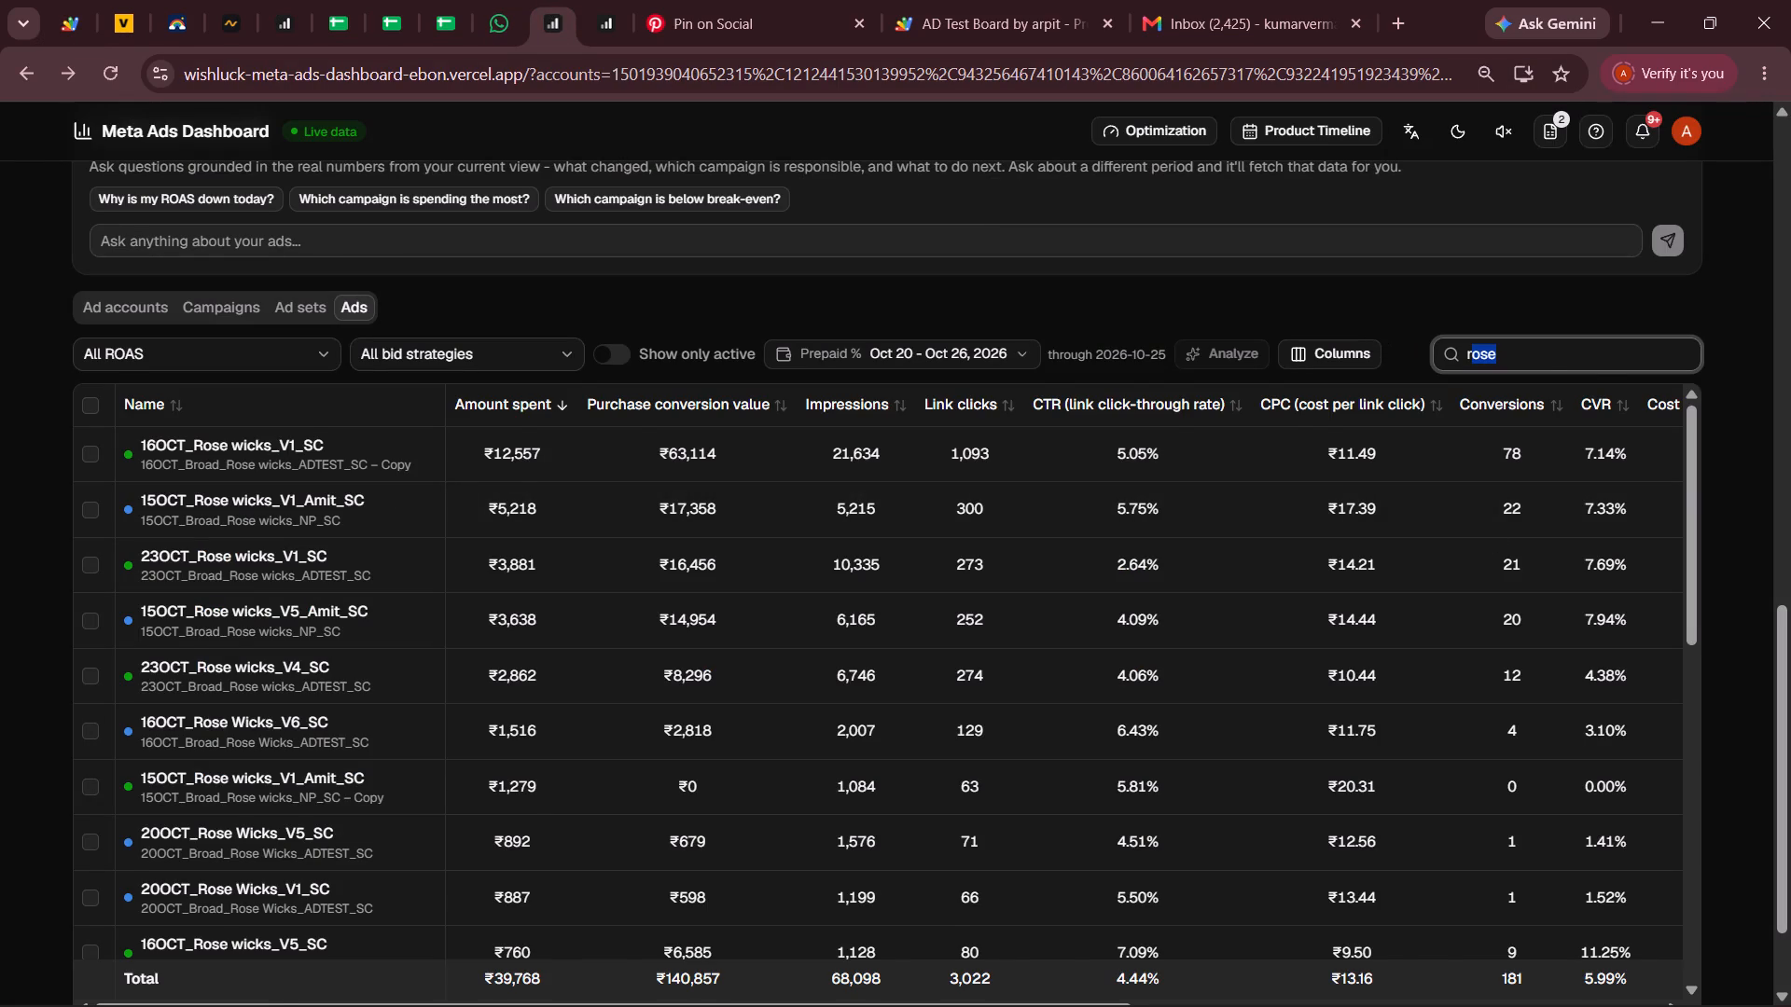
type("egg")
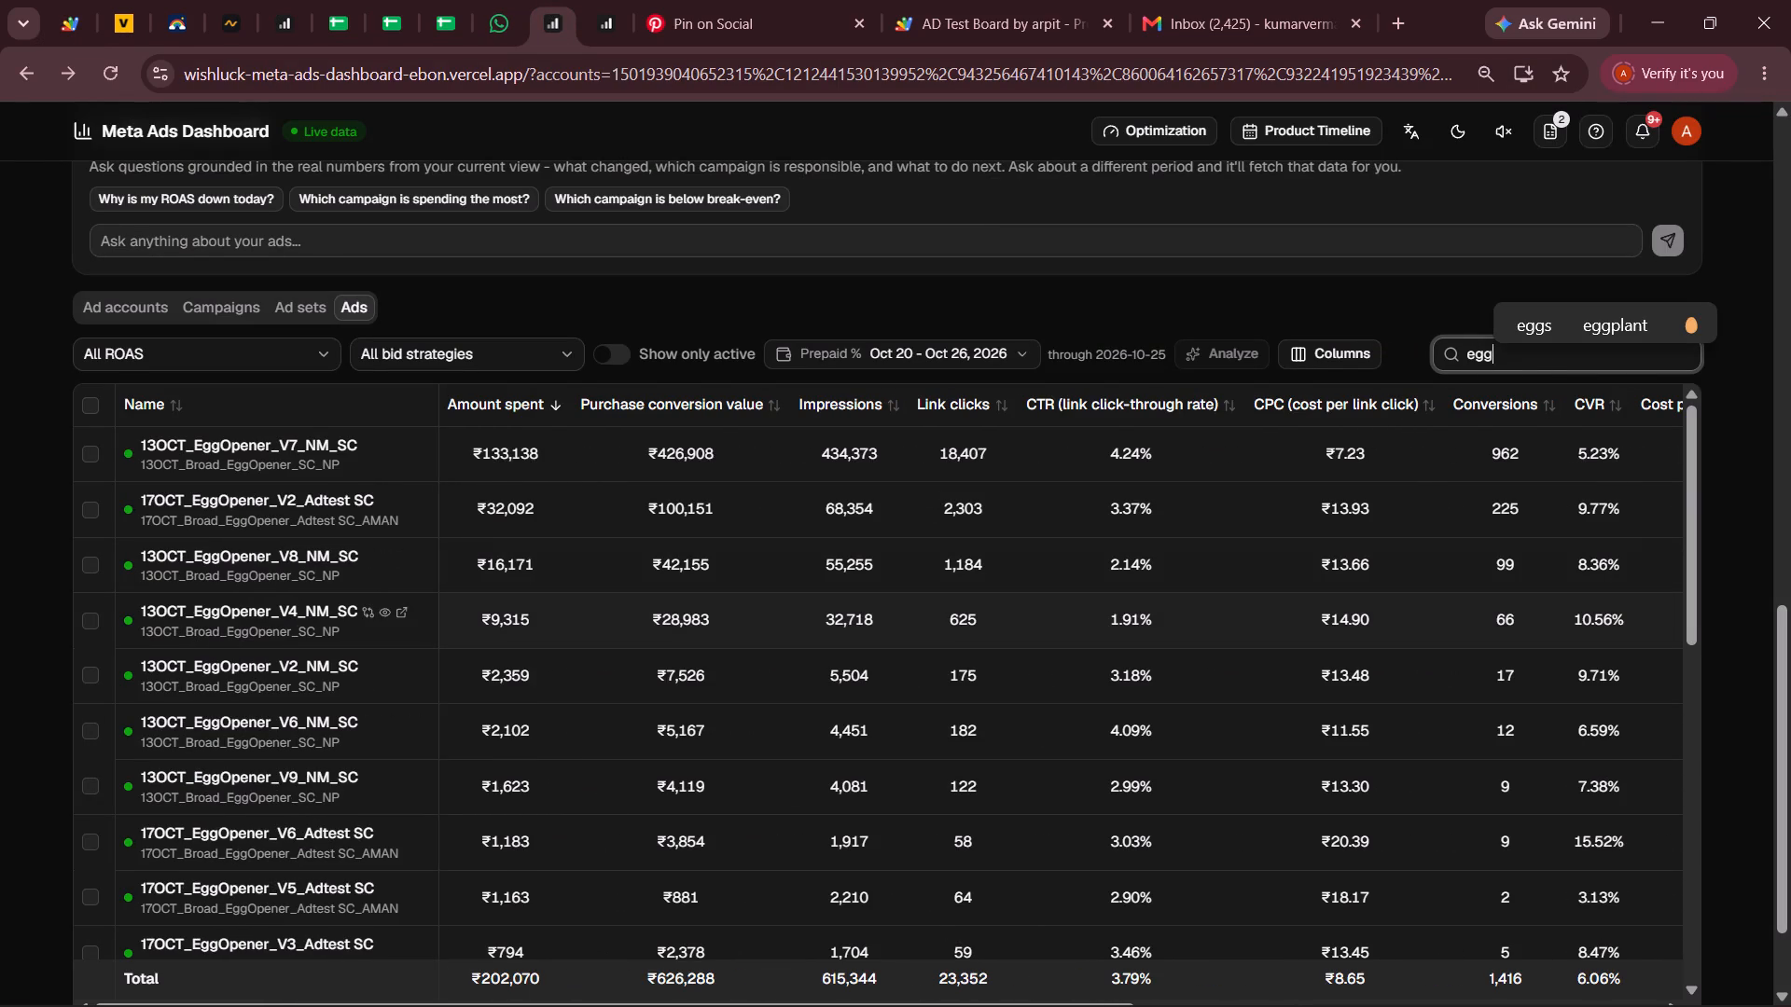
Preview the 13OCT_EggOpener_V7_NM_SC ad and play its video.
left_click(386, 448)
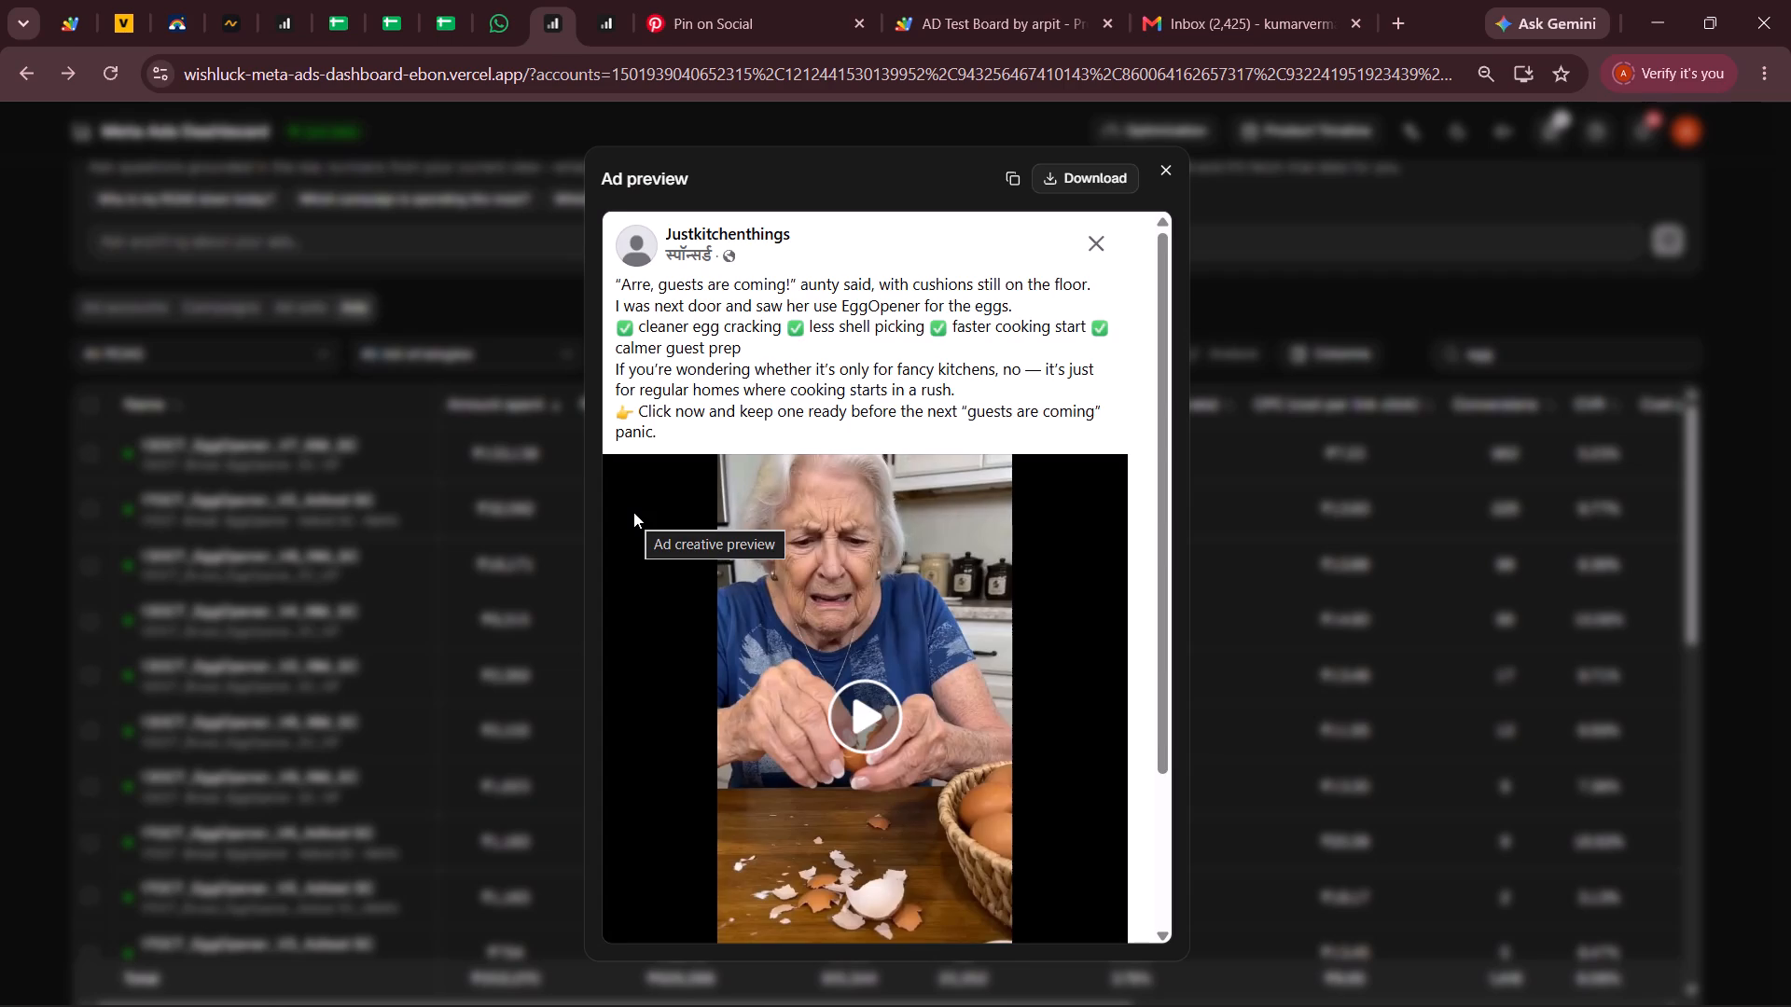
left_click(895, 745)
scroll(895, 745, "down", 1)
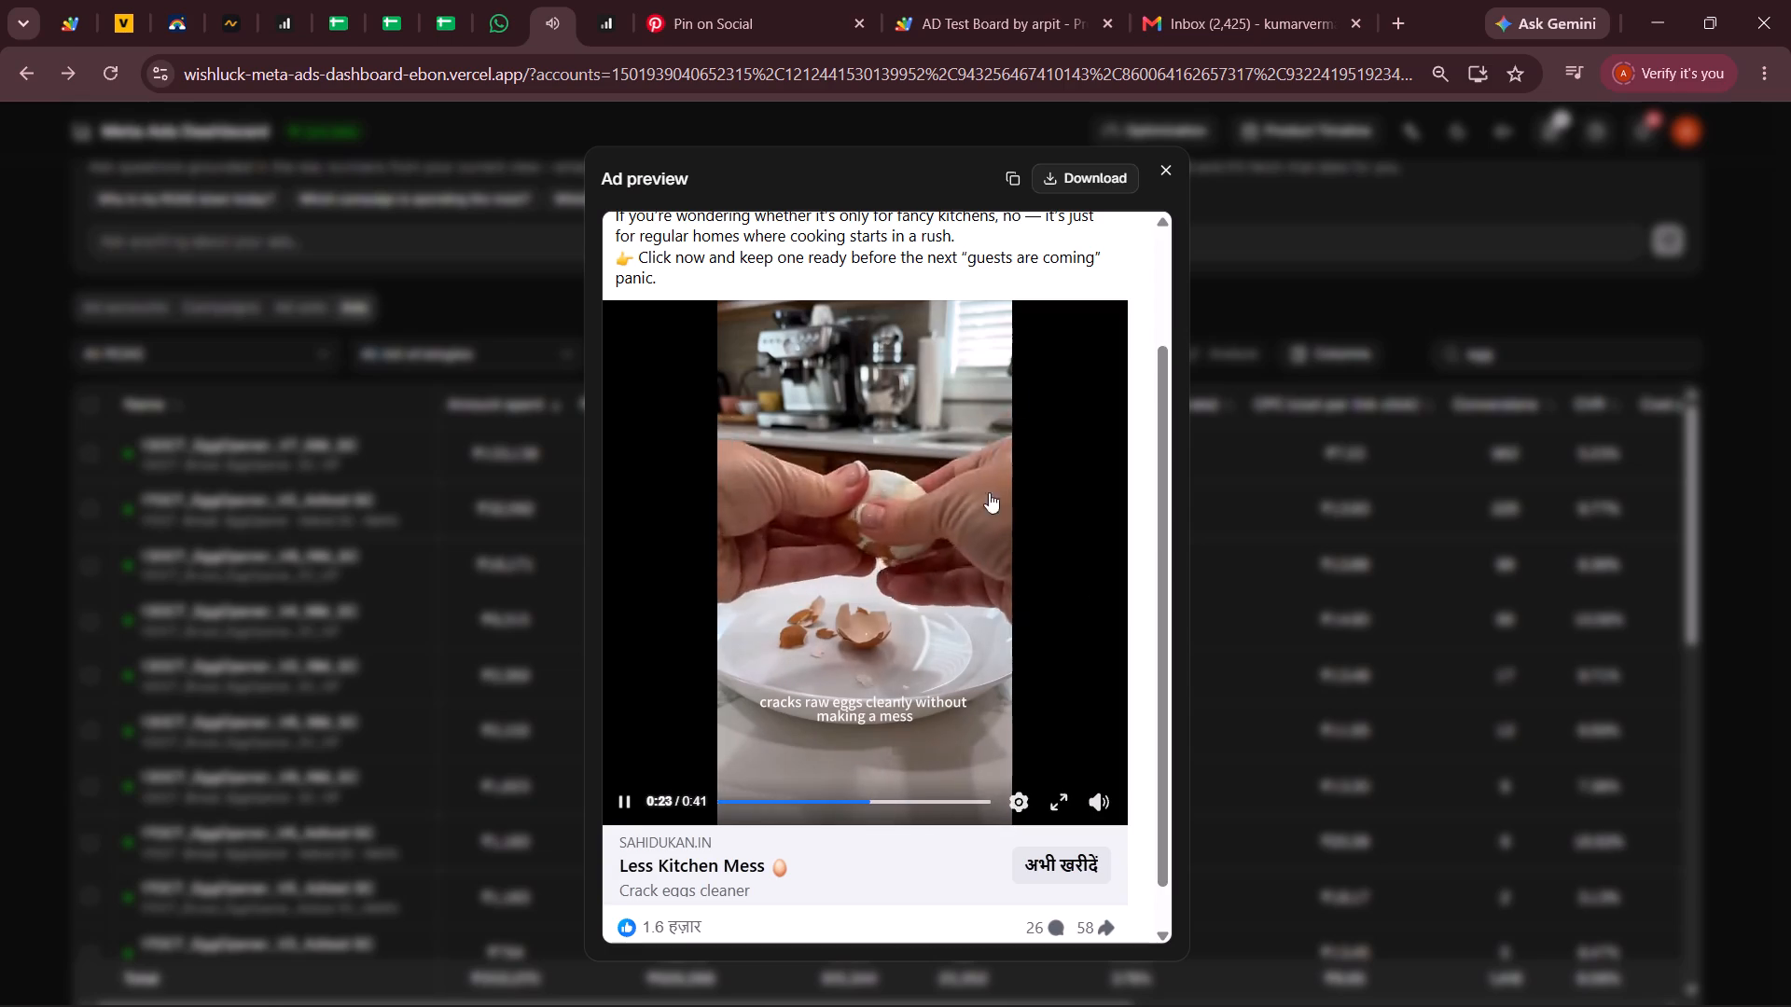
Start downloading the previewed ad video and create a folder named "Egg Opner" inside the 26-10-26 folder.
left_click(1085, 177)
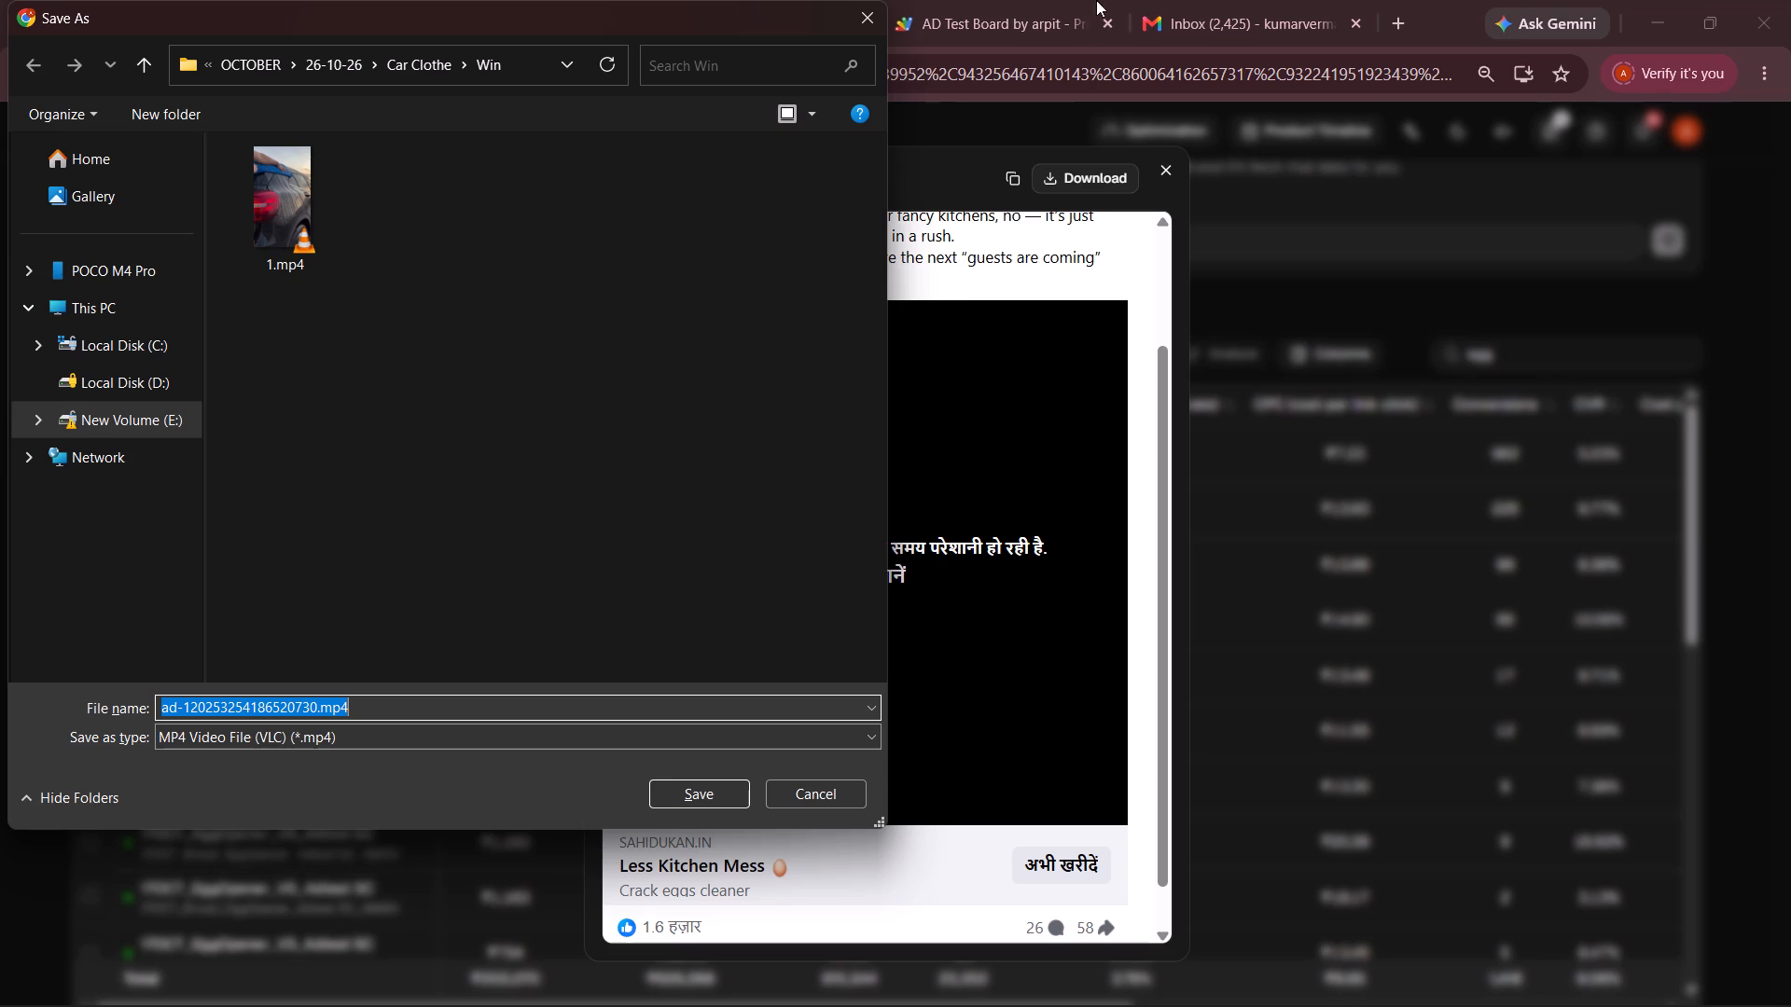
left_click(326, 67)
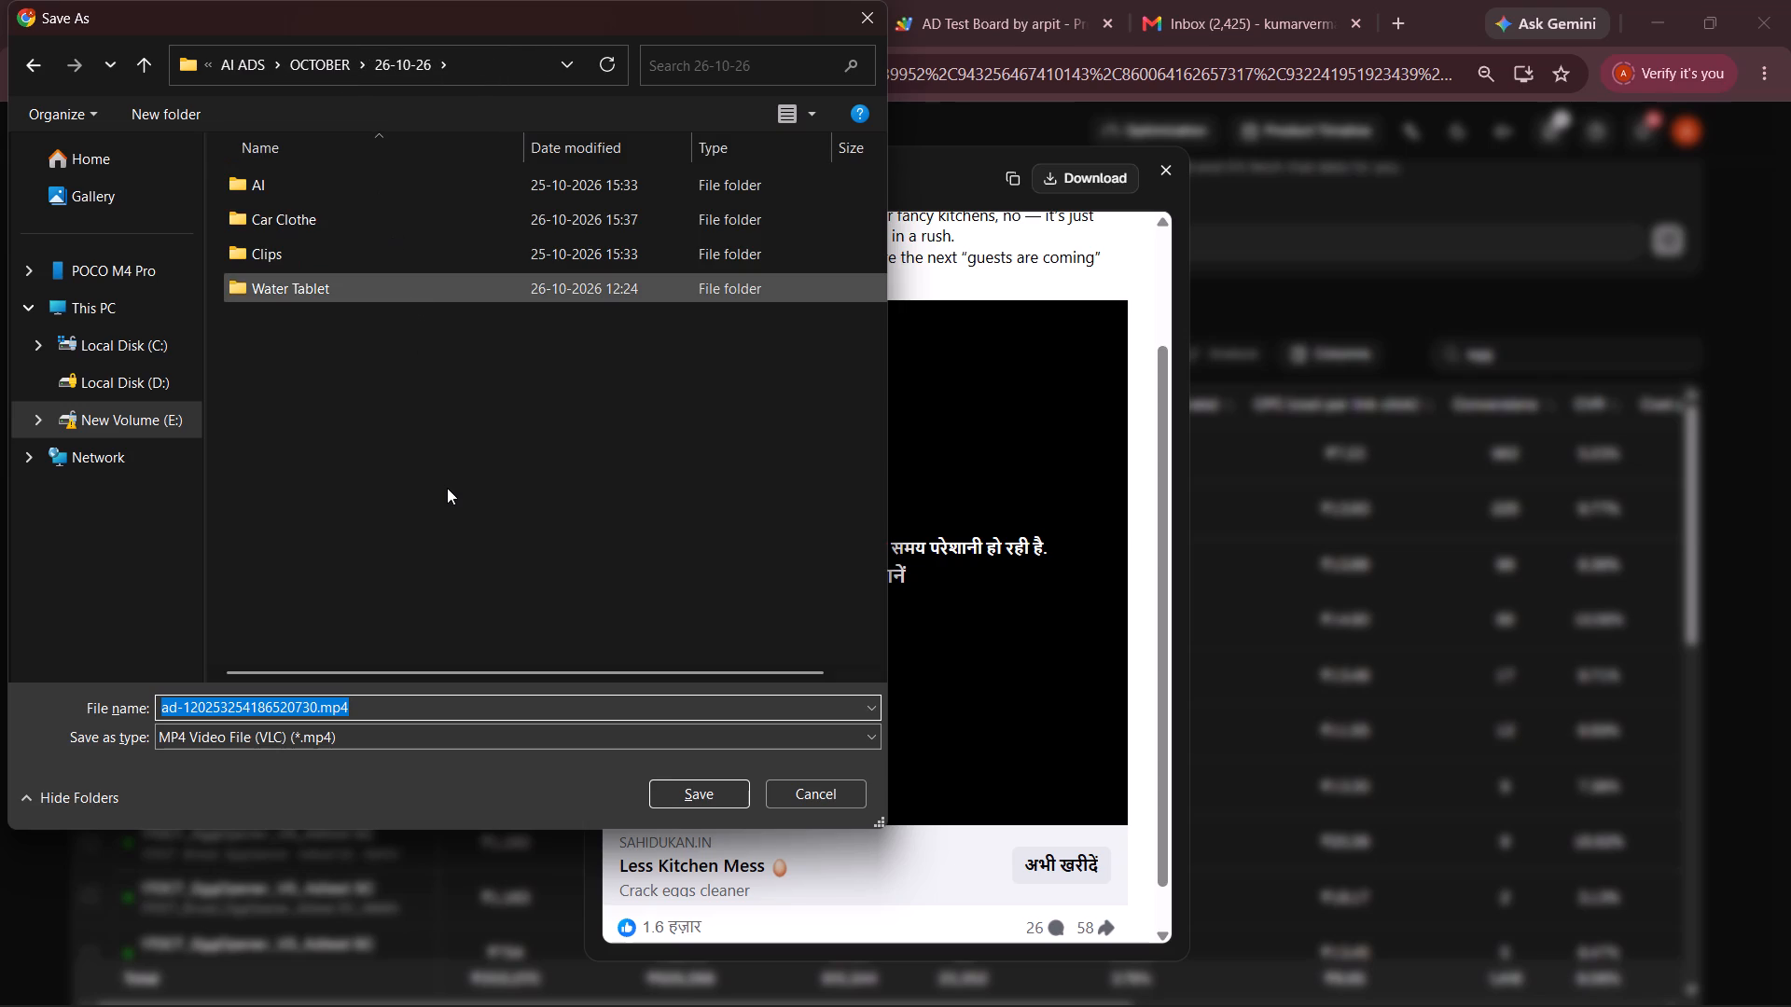
key("ctrl+shift+n")
key("BackSpace")
type("Egg Op")
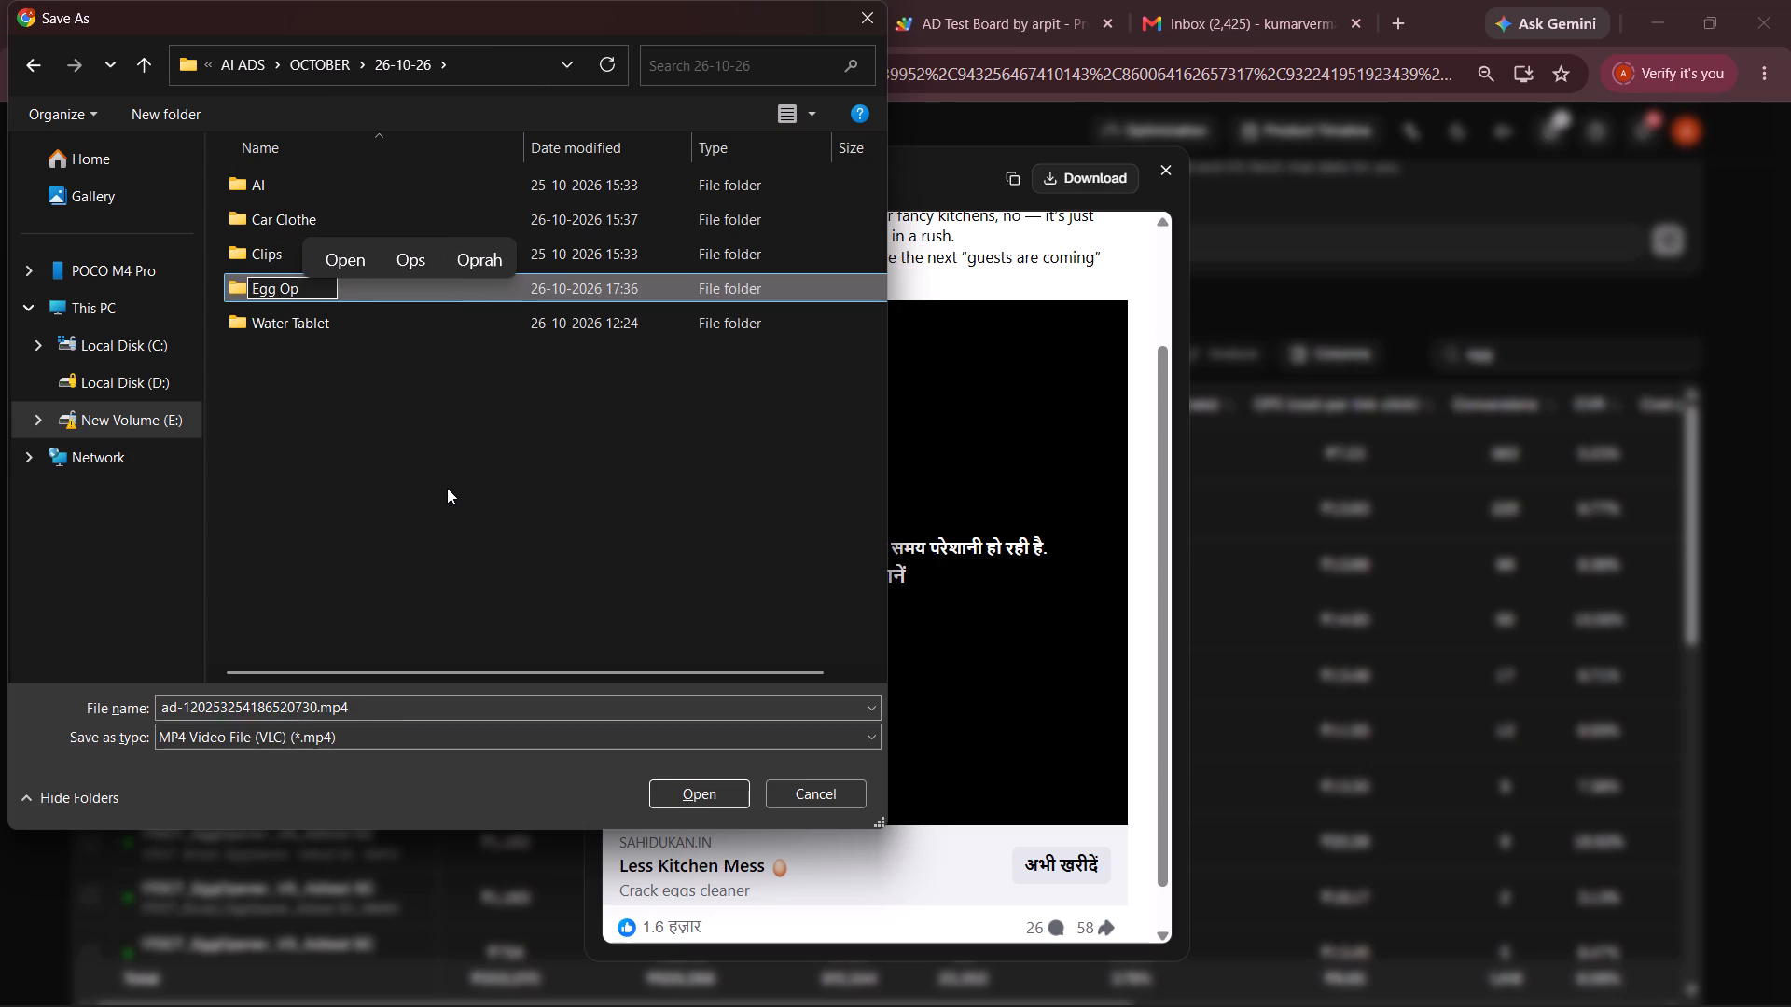
type("ner")
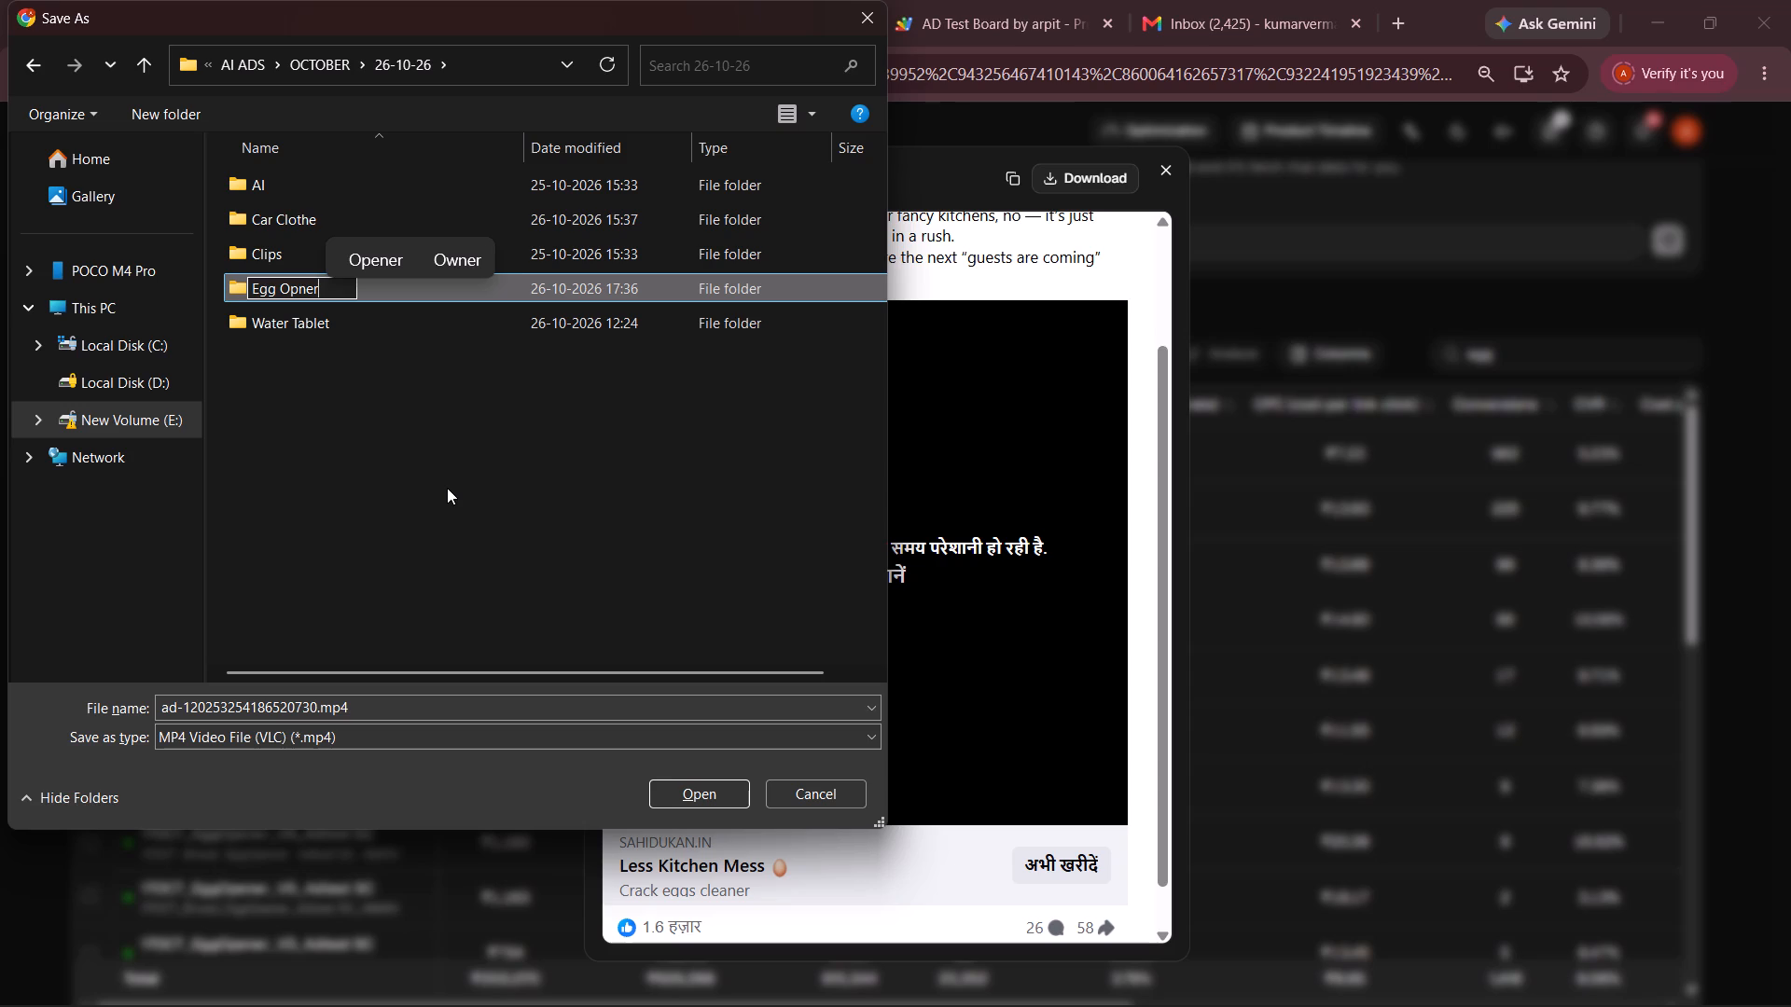
key("Return")
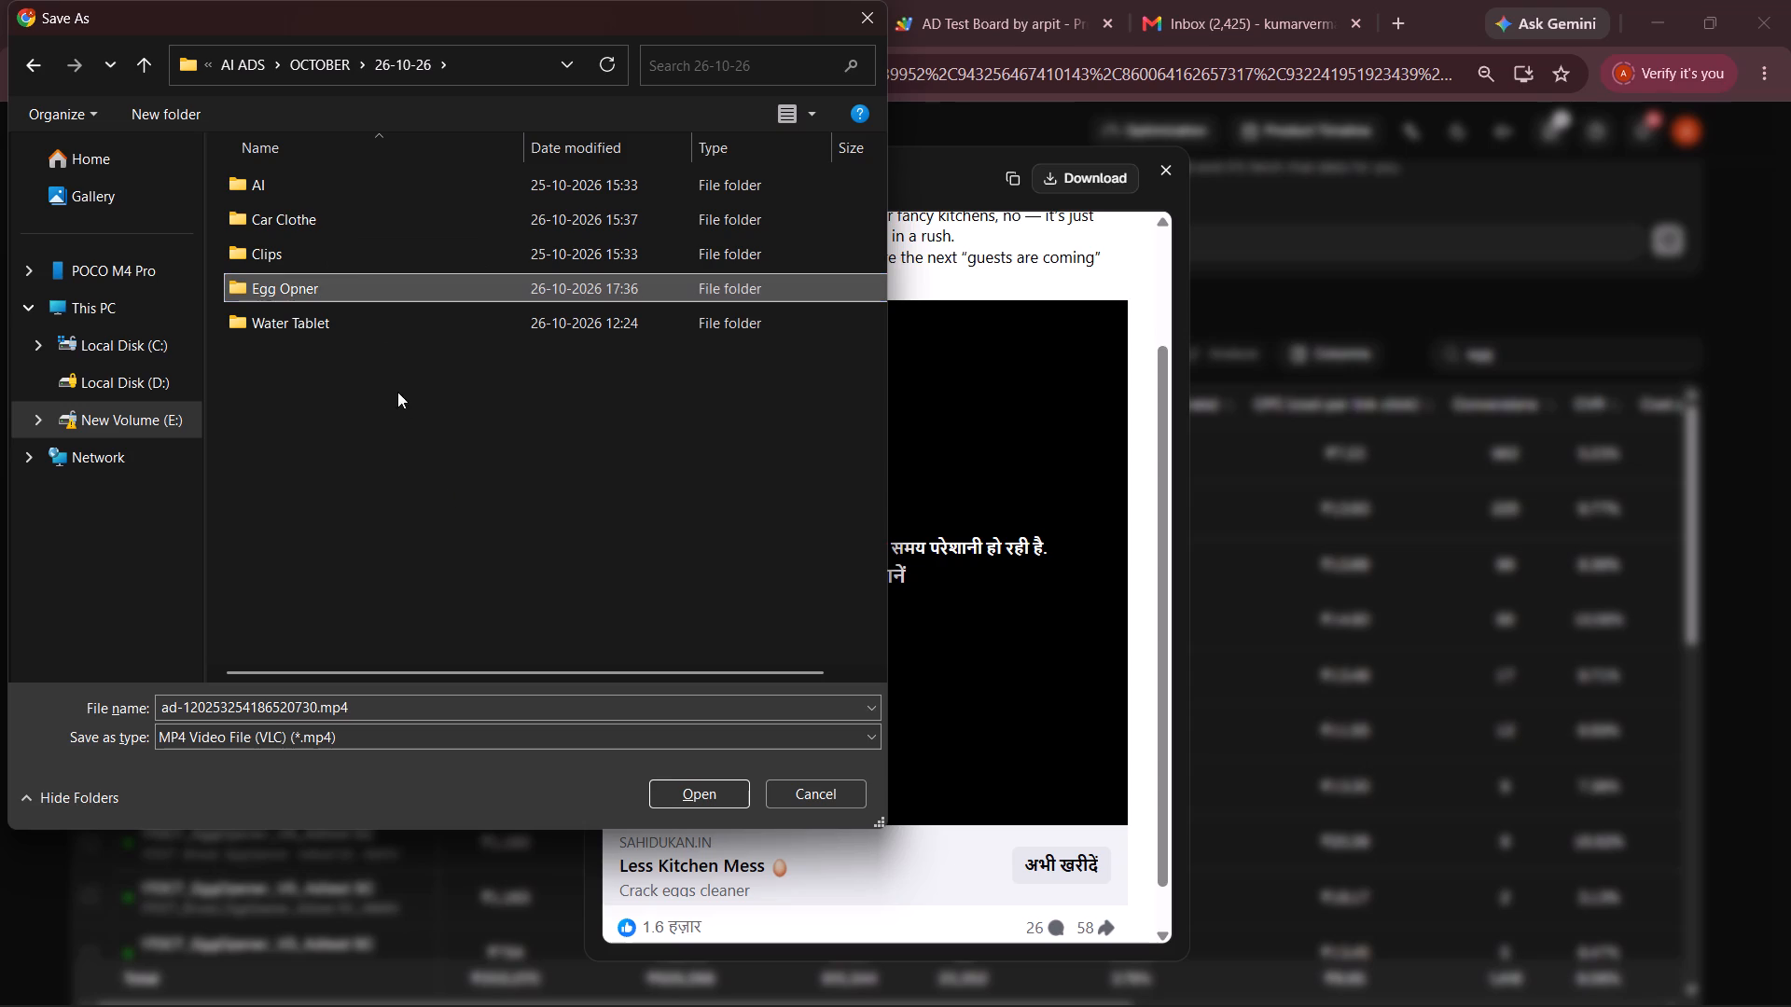
Create two subfolders named "Win" and "AI" inside the Egg Opner folder.
double_click(354, 280)
left_click(549, 704)
left_click(495, 490)
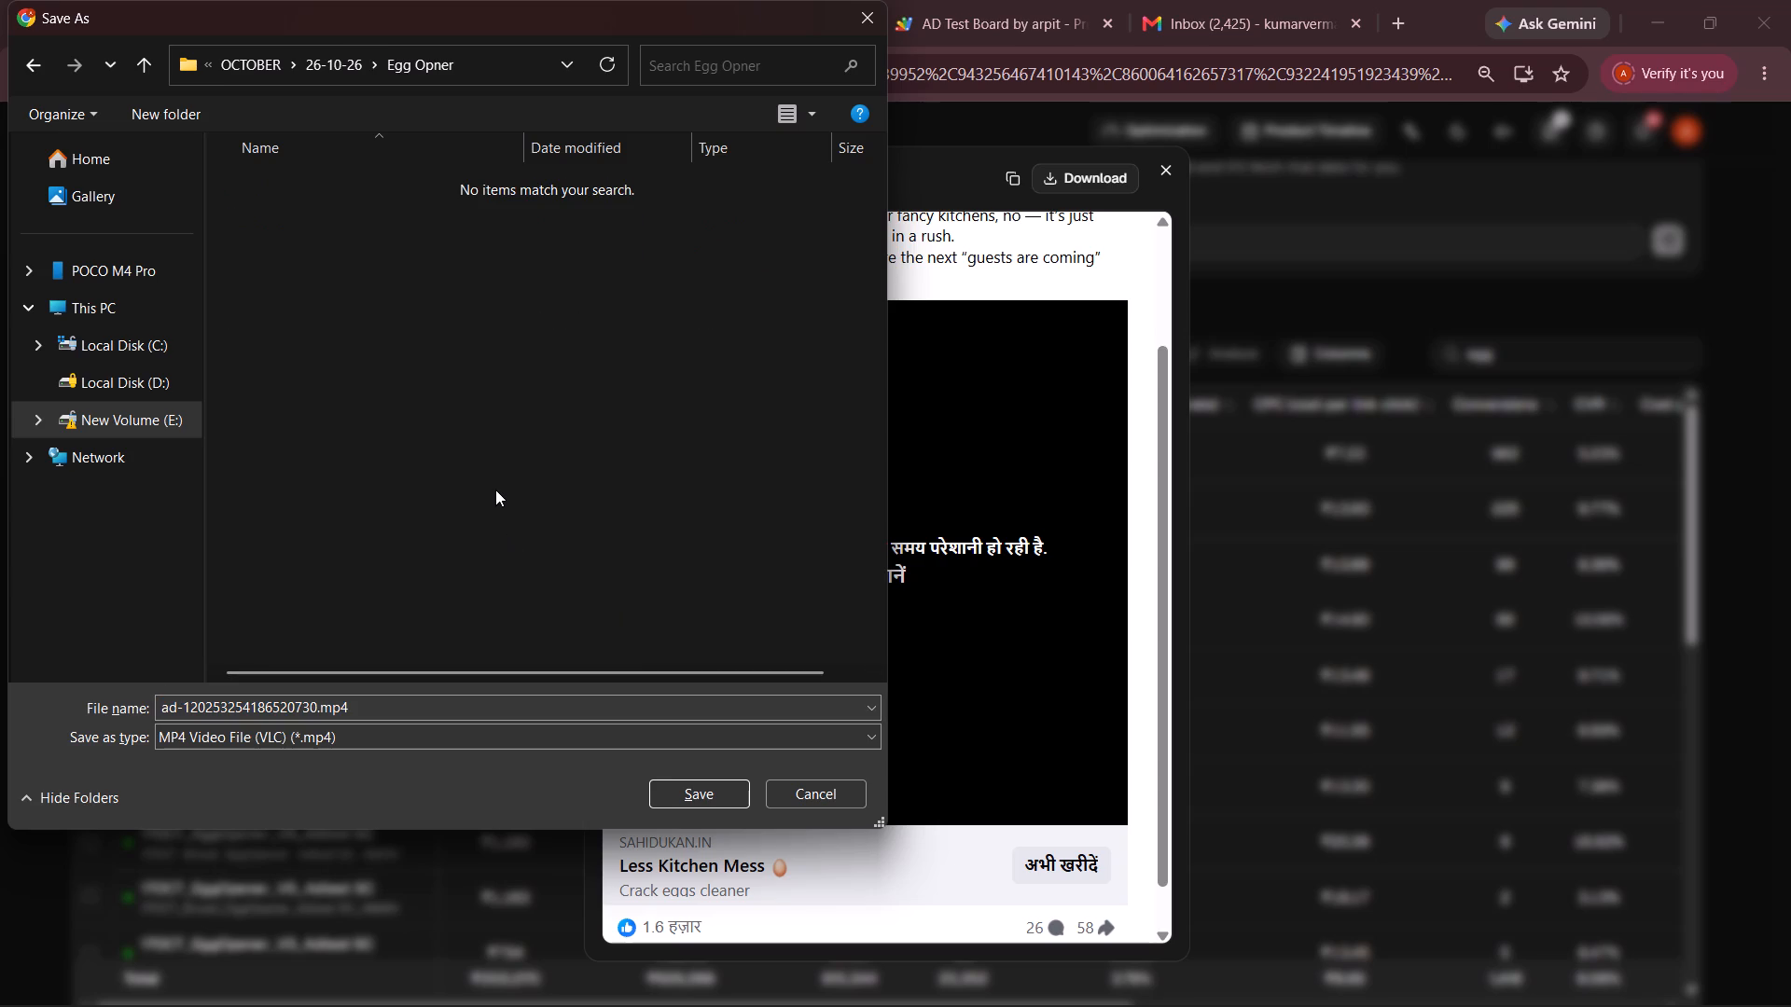
key("ctrl+shift+n")
key("BackSpace")
type("Win")
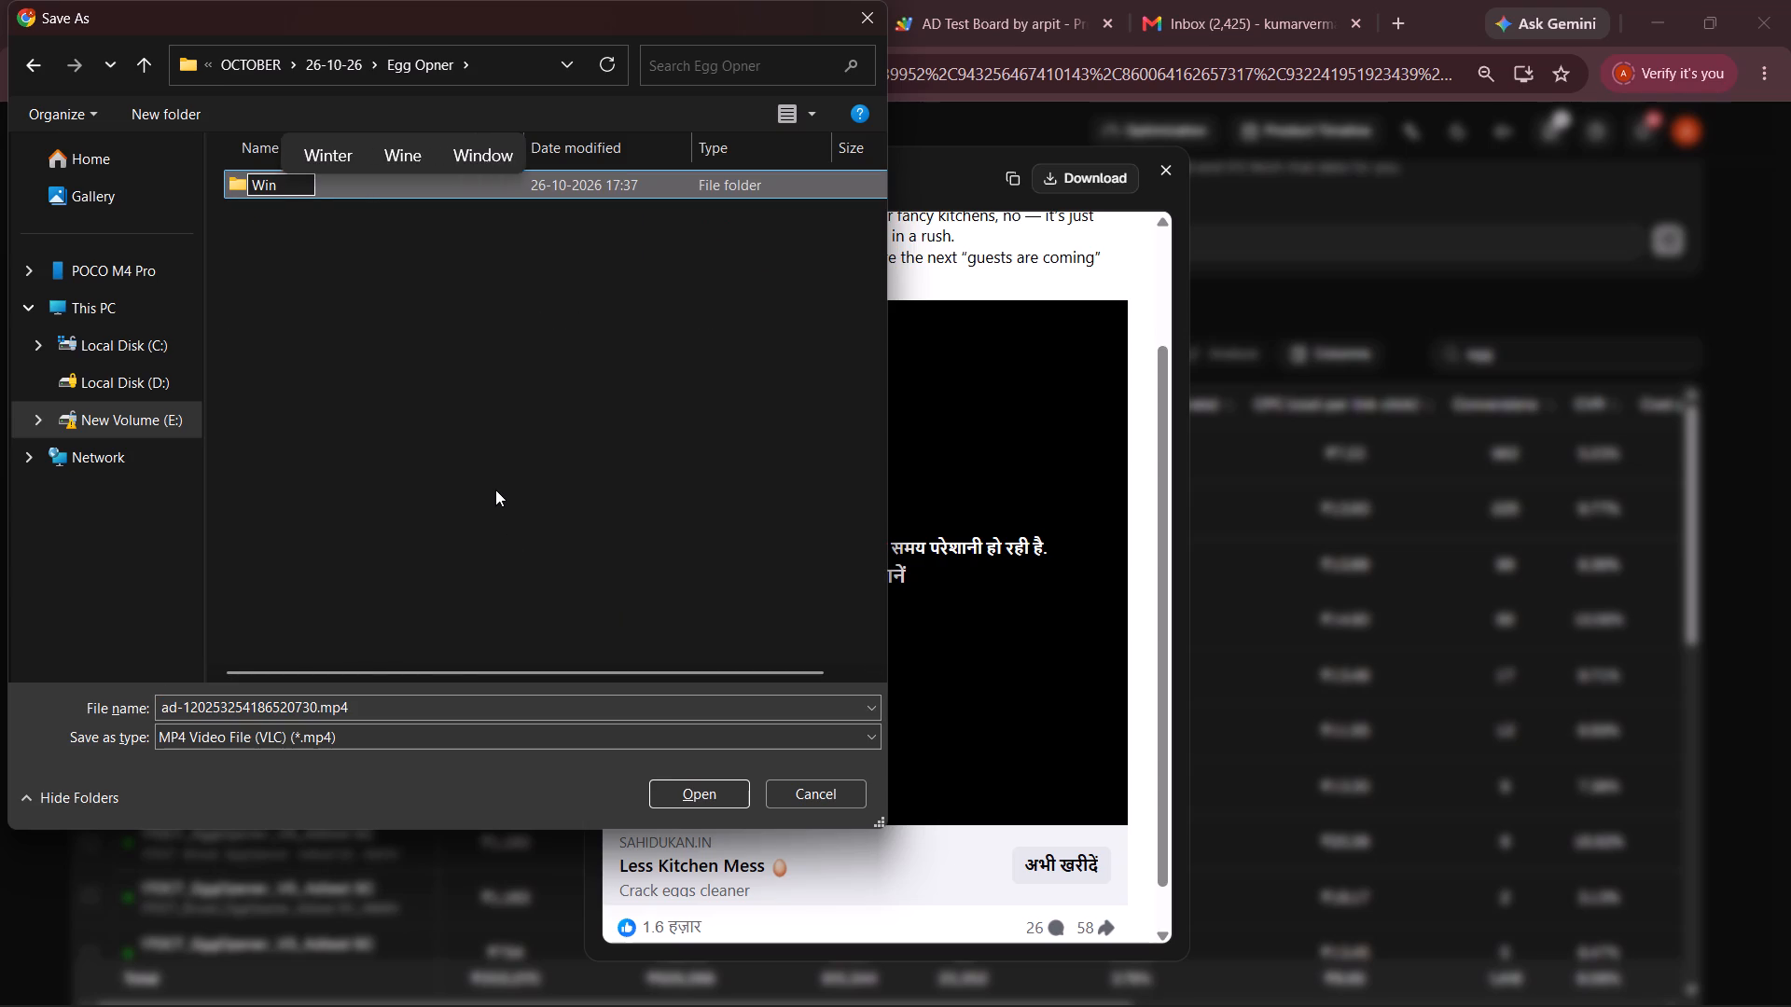
key("Return")
key("ctrl+shift+n")
key("BackSpace")
type("AI")
key("Return")
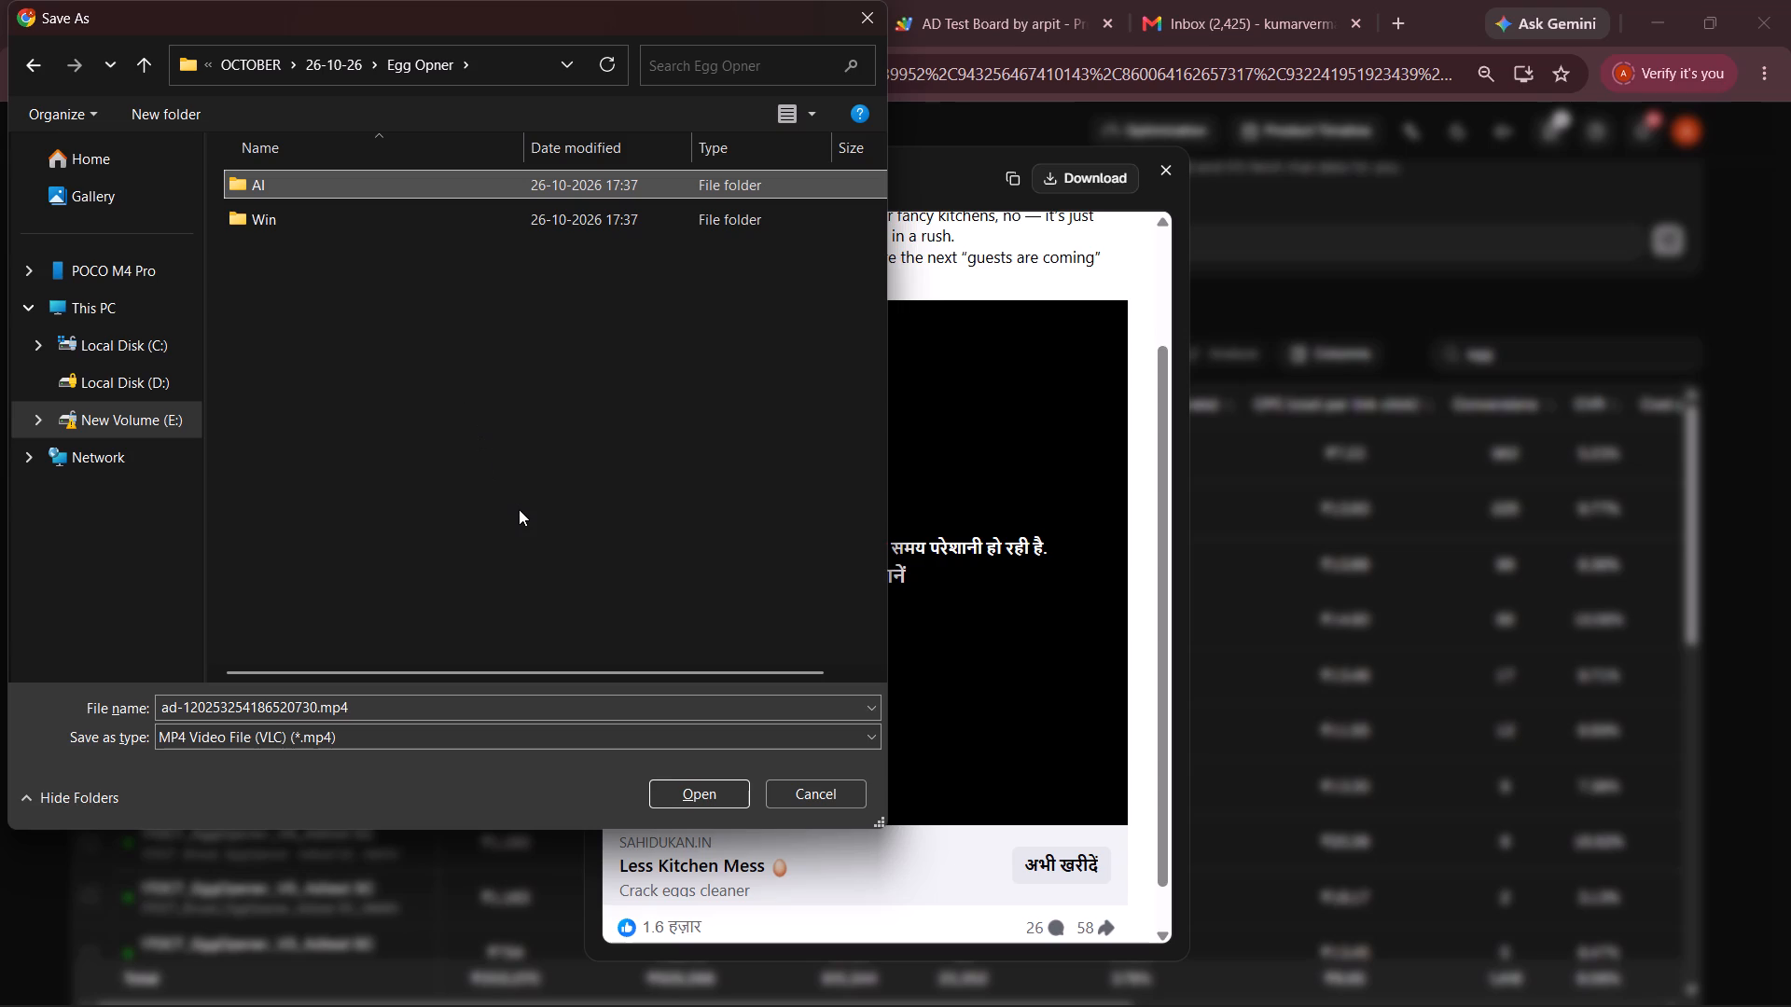
Save the egg opener ad video in the Win subfolder under the file name 1.
double_click(394, 225)
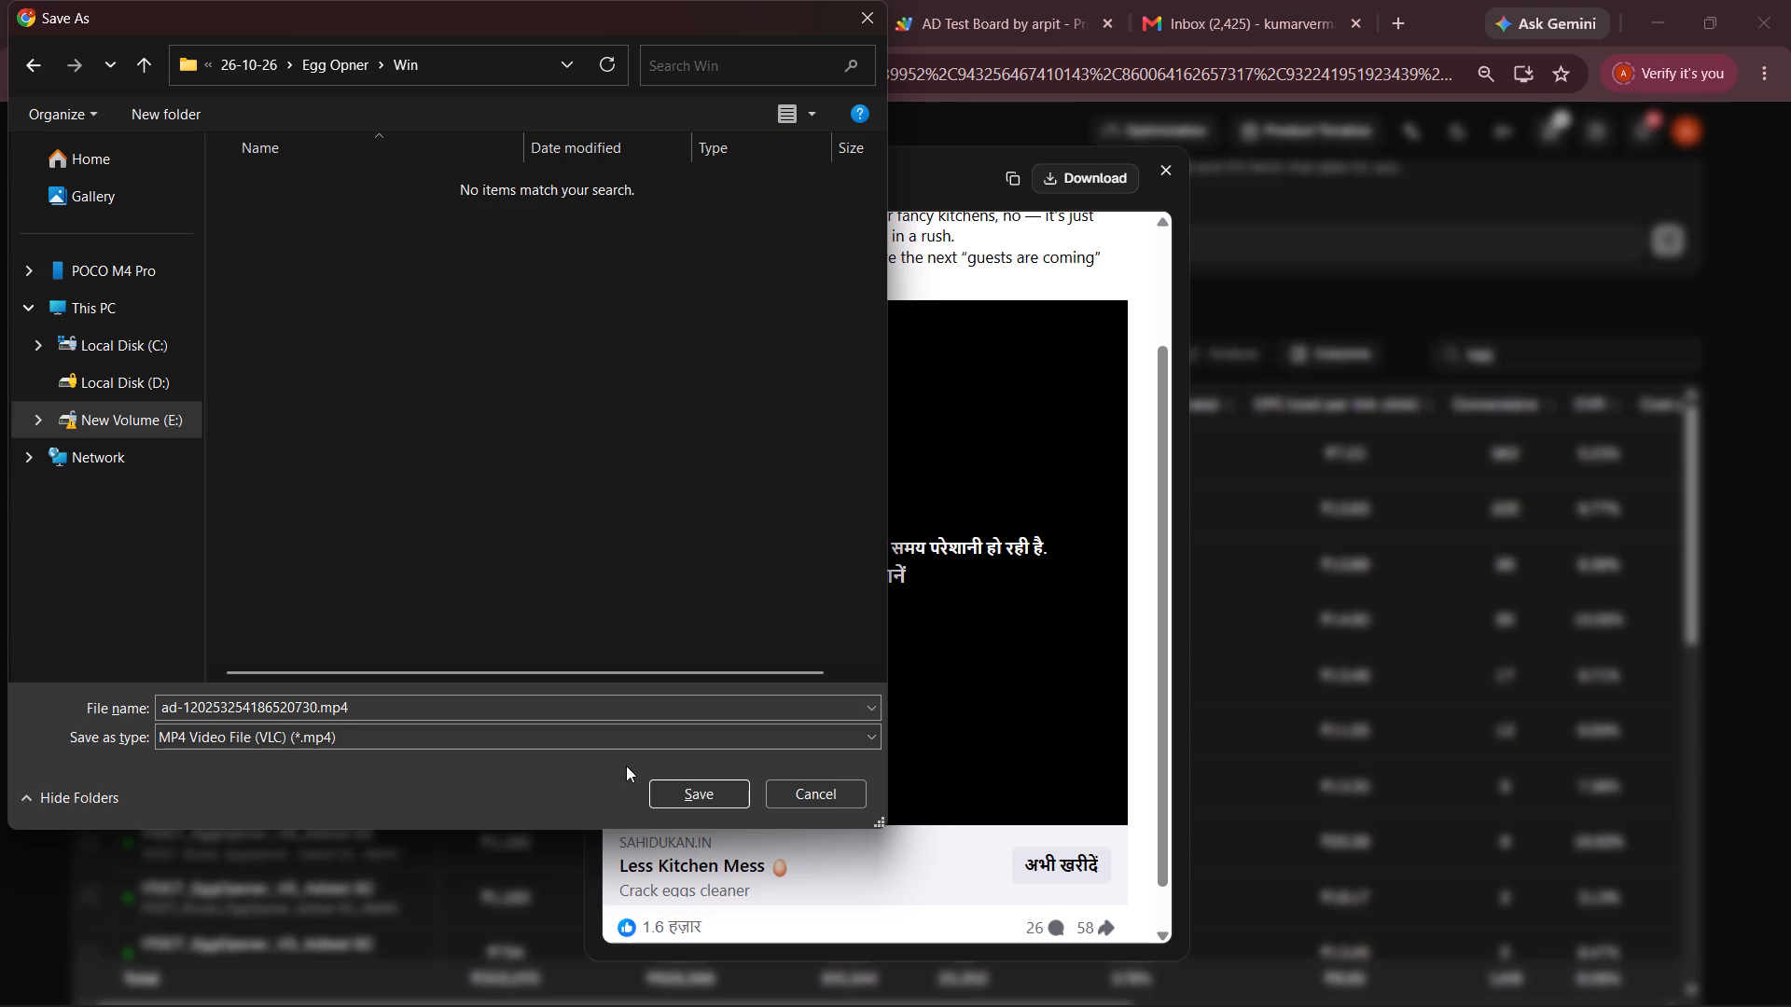
left_click(583, 707)
key("1")
key("Return")
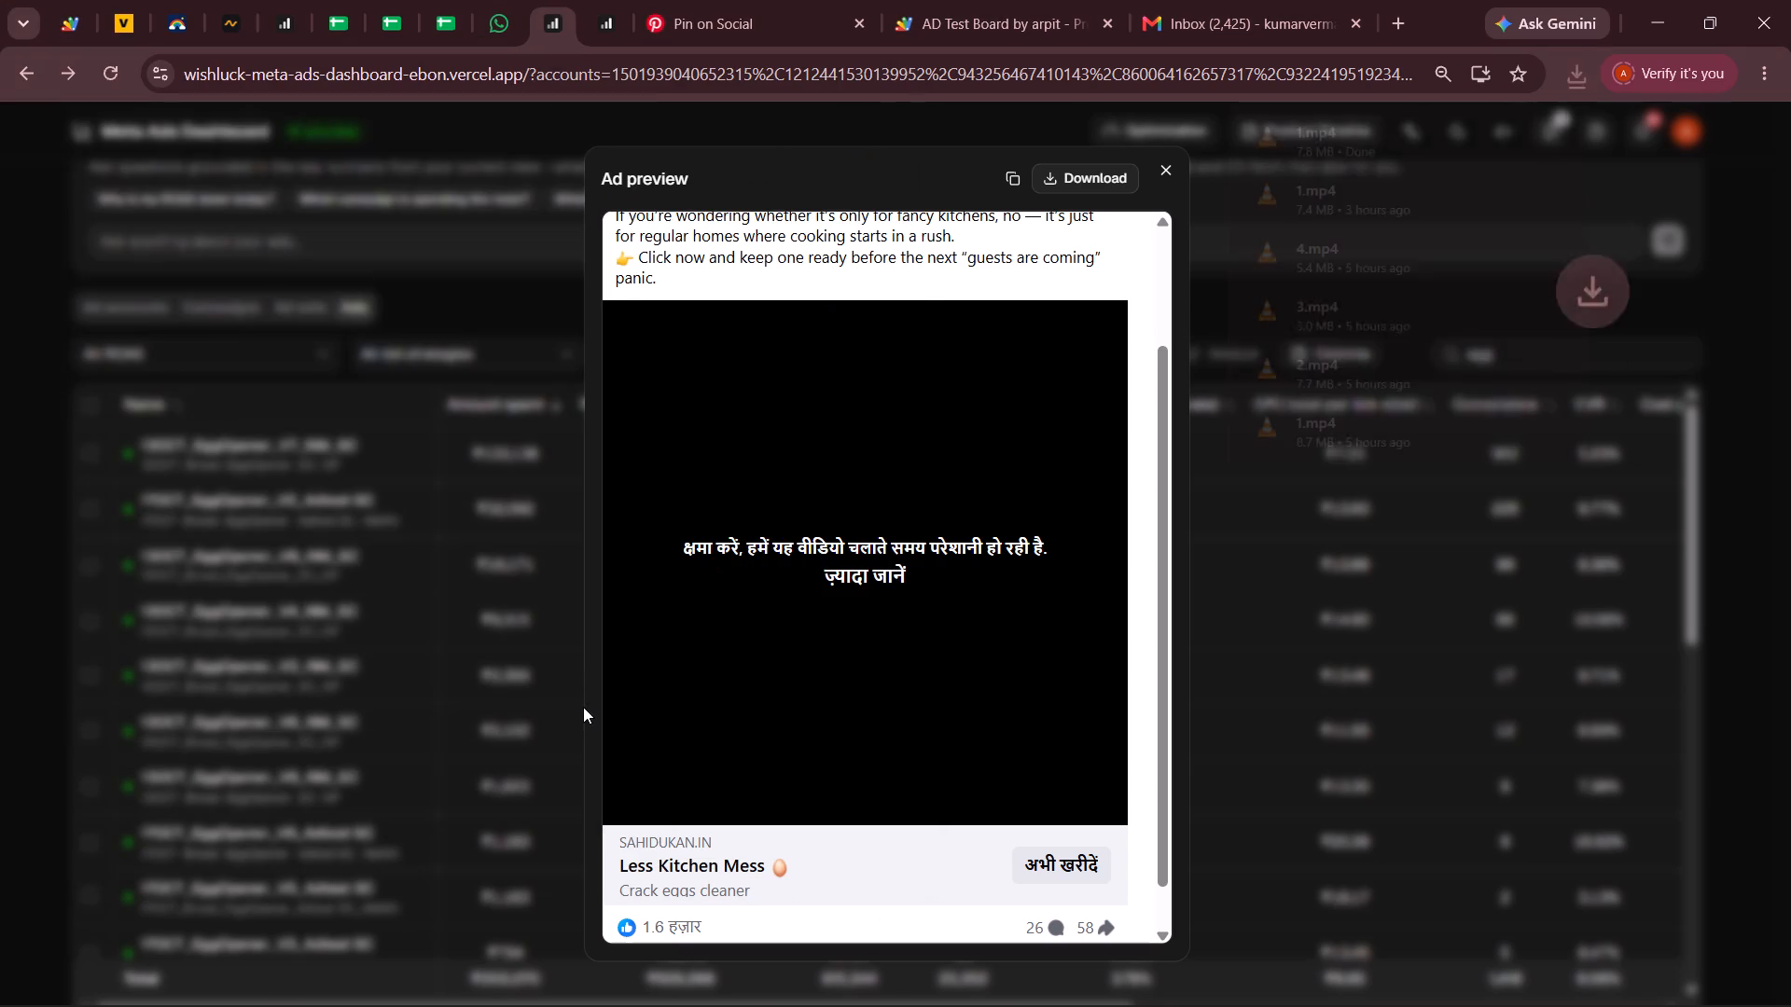
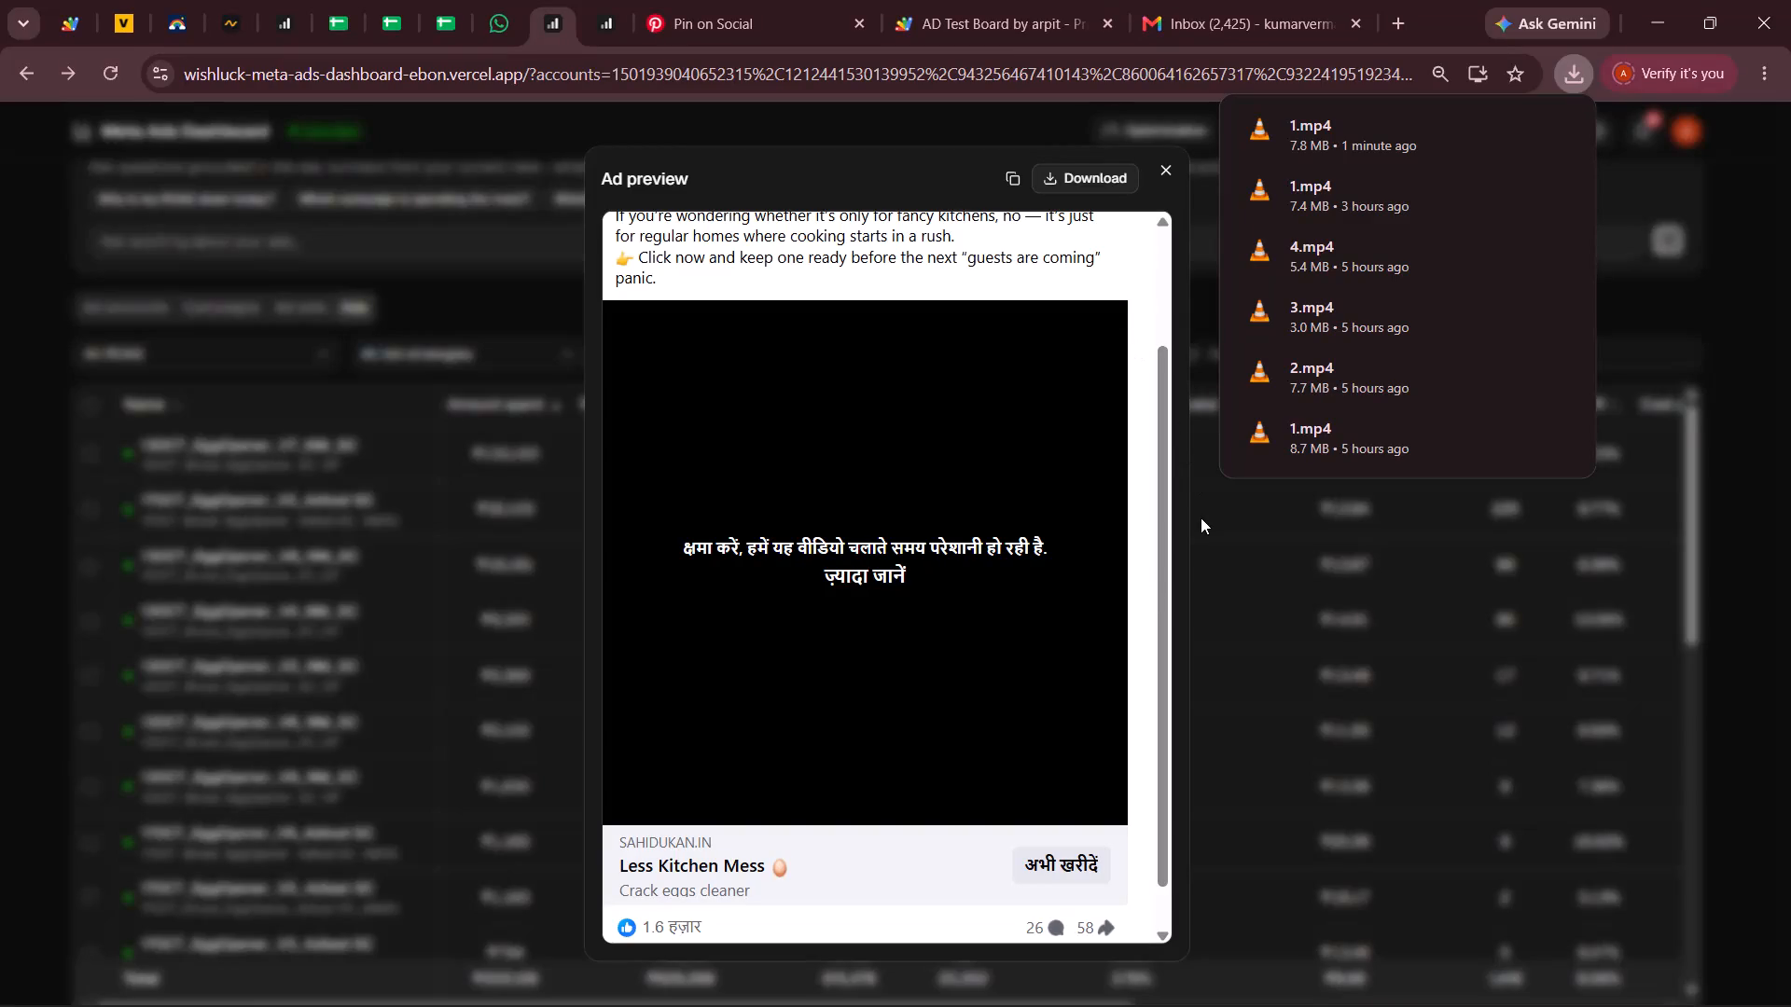
Close the ad preview and return to the list of egg opener ads.
left_click(1238, 574)
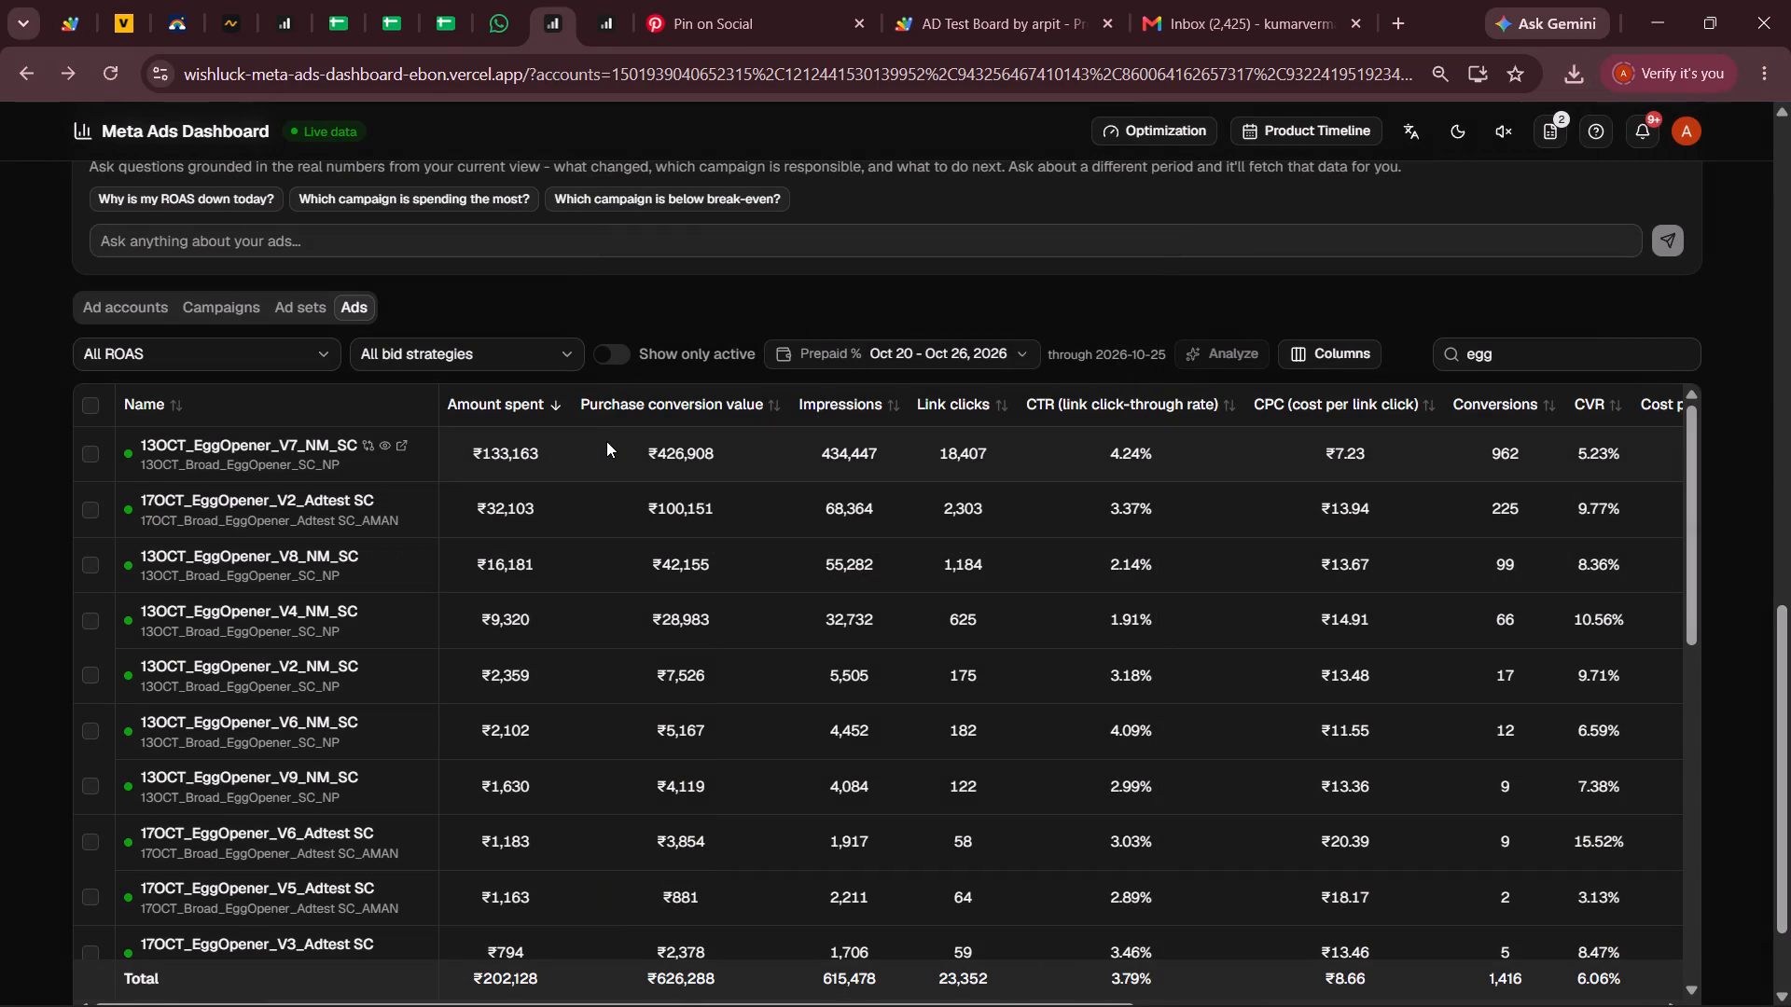